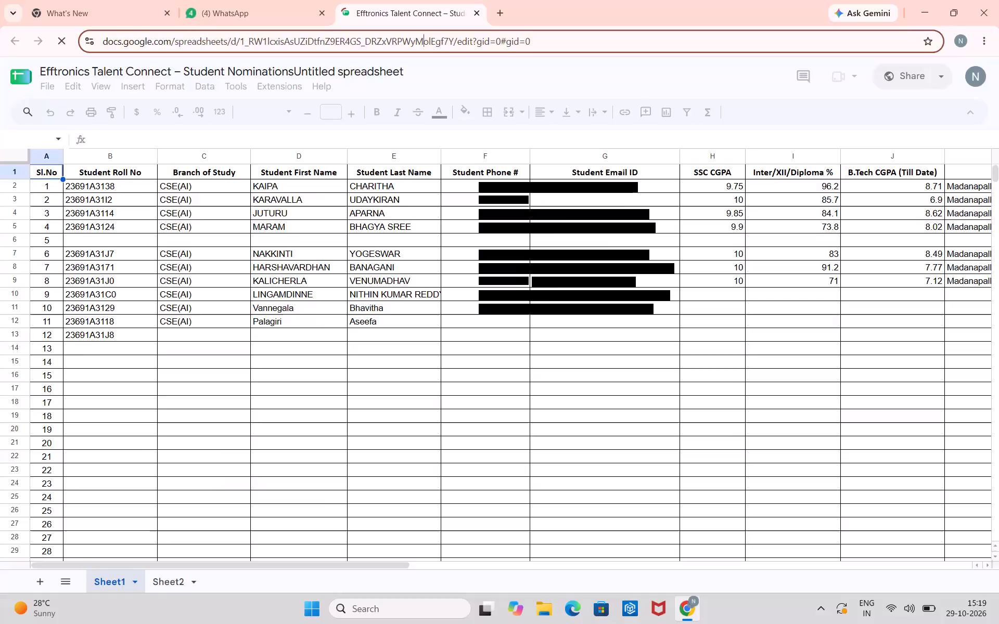
Copy the web address of the Efftronics Talent Connect student nominations spreadsheet.
{"action": "key", "text": "ctrl+c"}
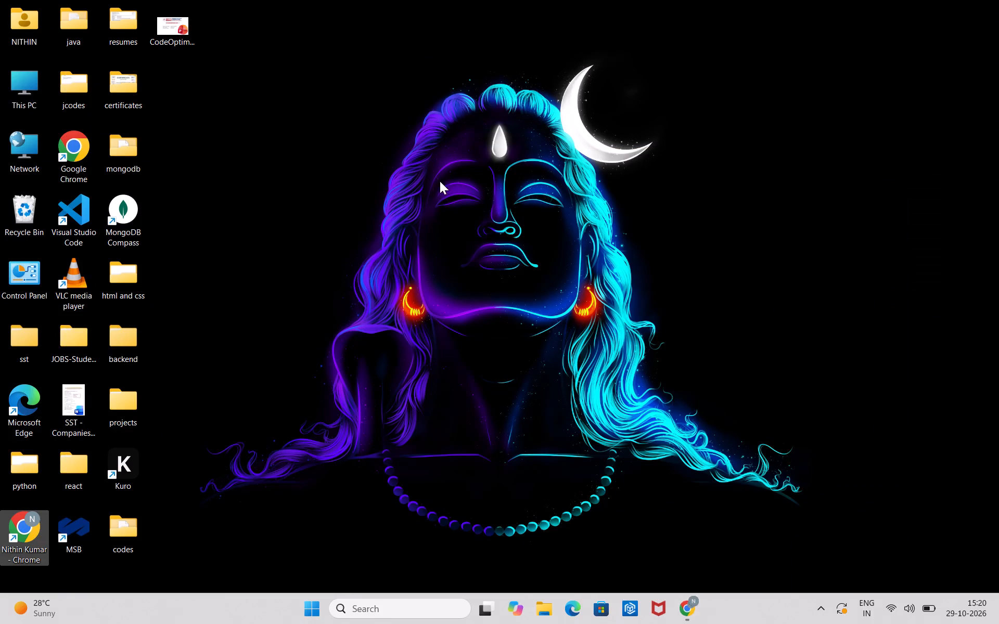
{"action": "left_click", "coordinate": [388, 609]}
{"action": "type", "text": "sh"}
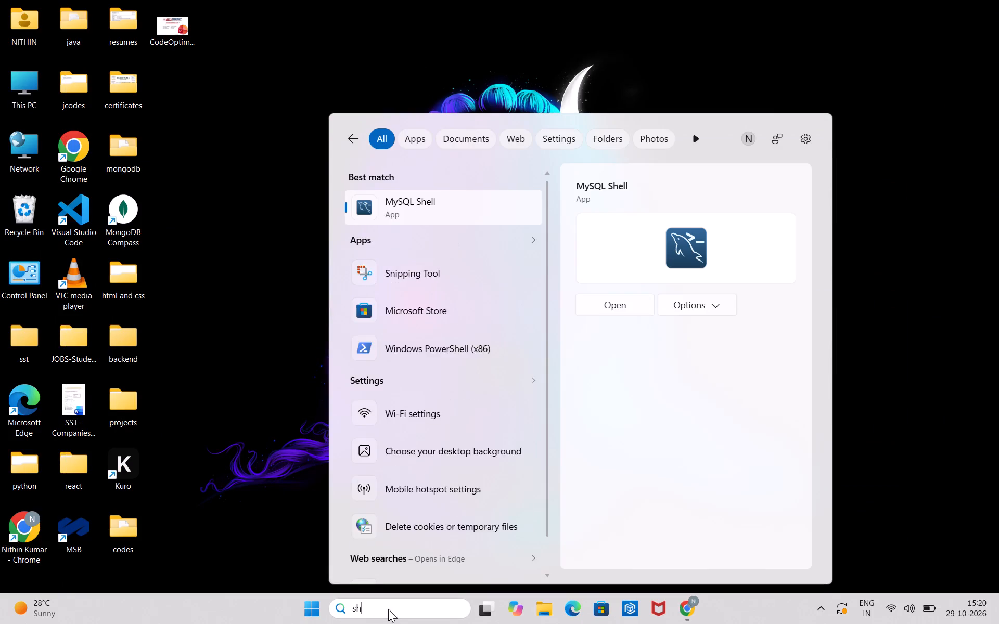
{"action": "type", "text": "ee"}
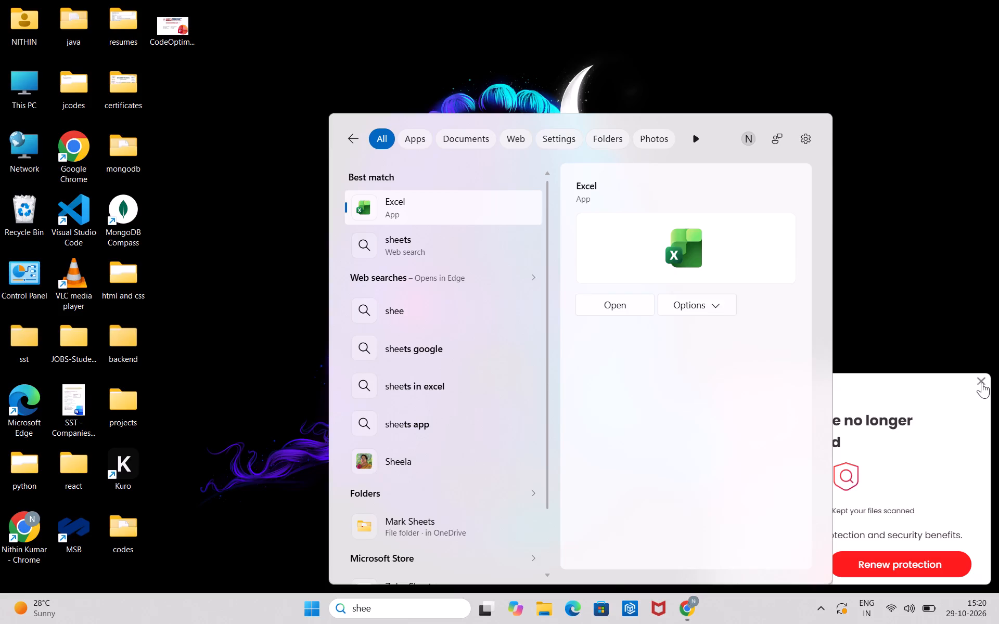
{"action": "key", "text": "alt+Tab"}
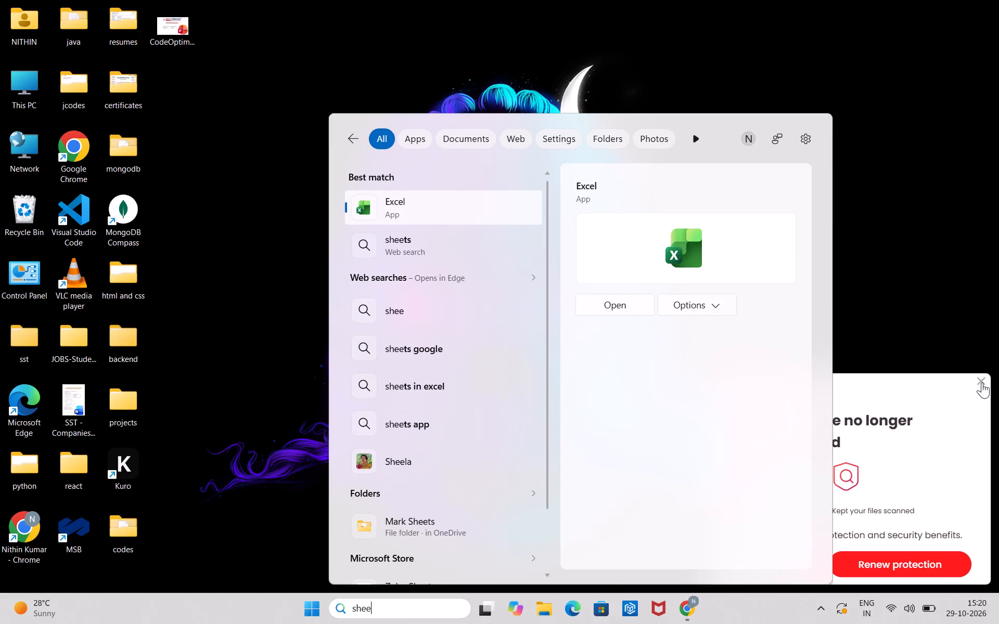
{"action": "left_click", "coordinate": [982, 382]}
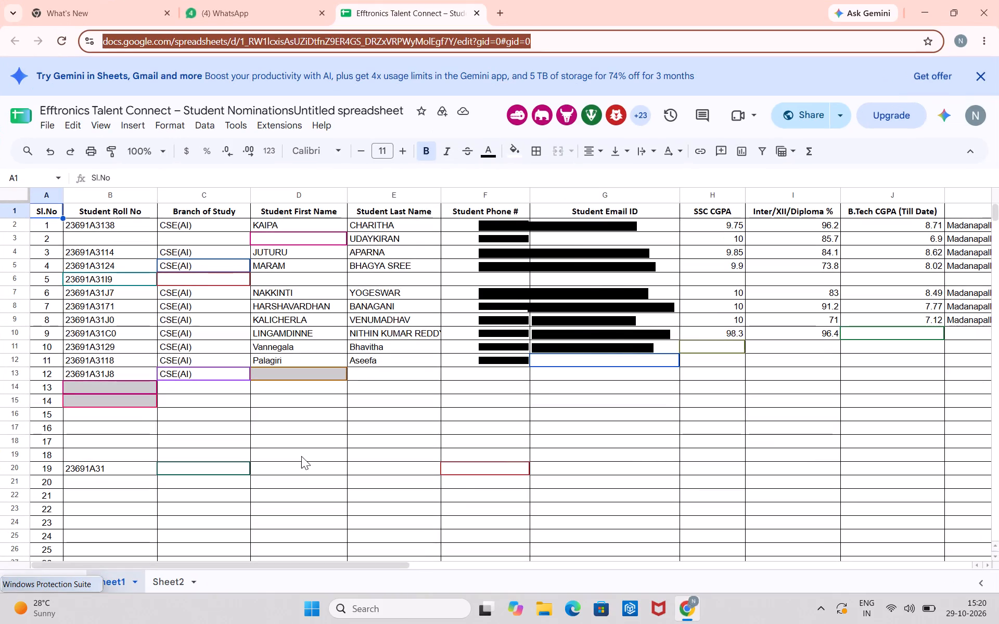
Find Edge through the Windows search and switch to Microsoft Edge.
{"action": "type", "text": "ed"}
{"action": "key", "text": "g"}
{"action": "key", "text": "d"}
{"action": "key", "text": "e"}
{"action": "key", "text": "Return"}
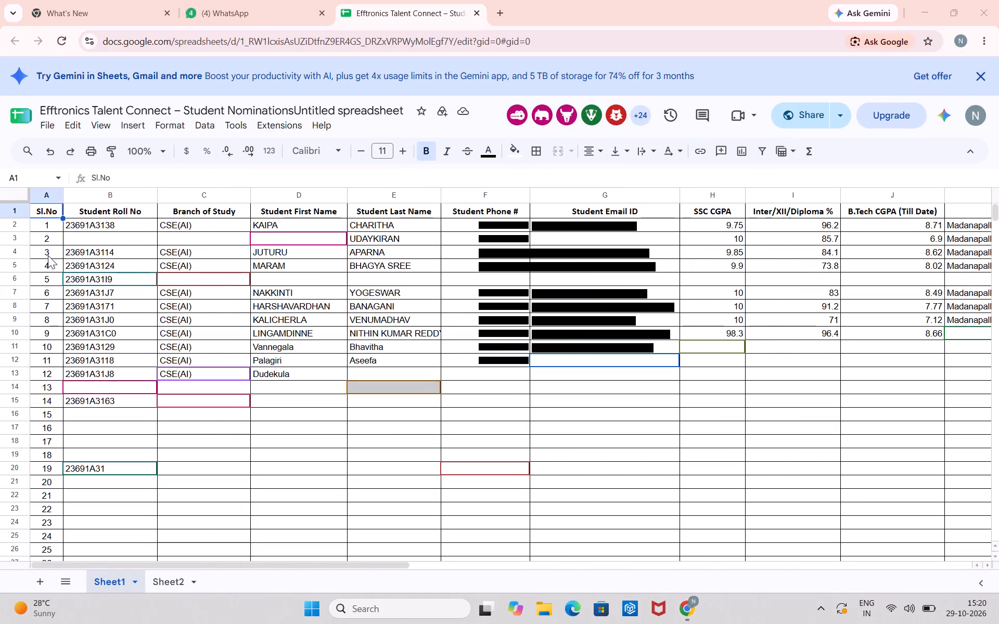
Clear the recommended browser settings prompt and close the Default apps settings window without choosing a default.
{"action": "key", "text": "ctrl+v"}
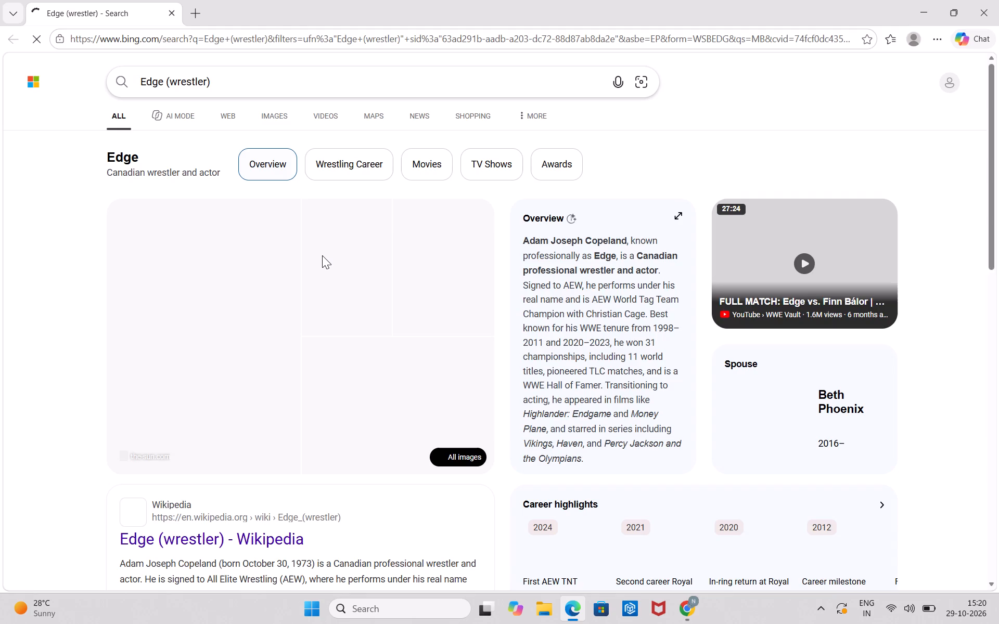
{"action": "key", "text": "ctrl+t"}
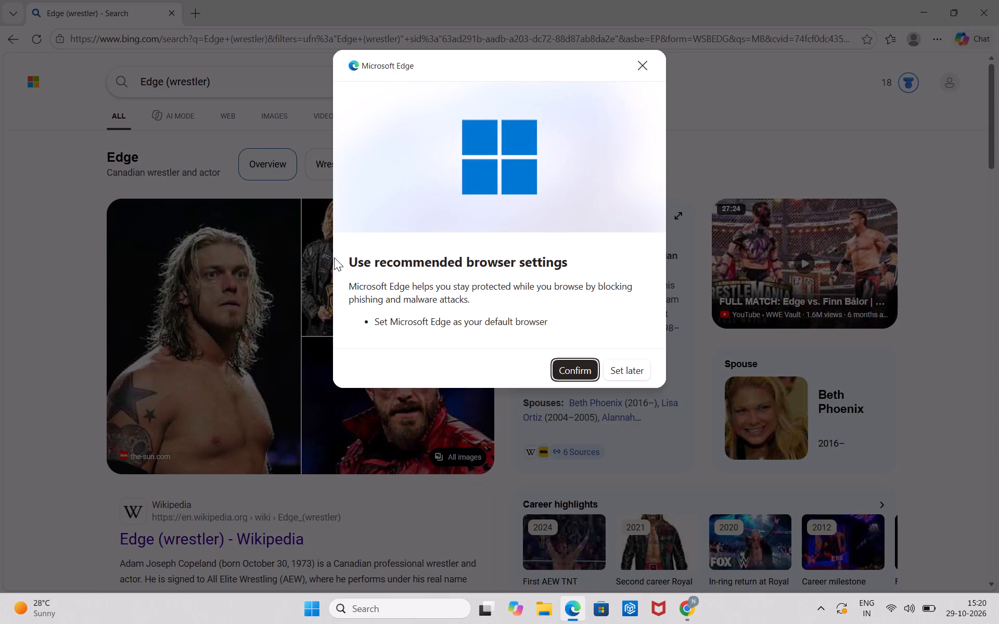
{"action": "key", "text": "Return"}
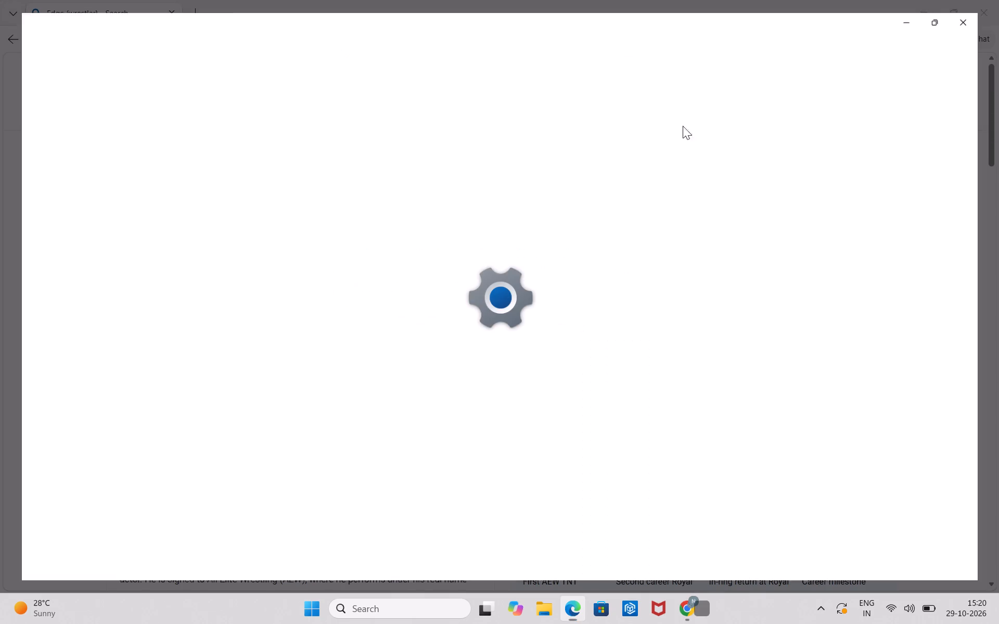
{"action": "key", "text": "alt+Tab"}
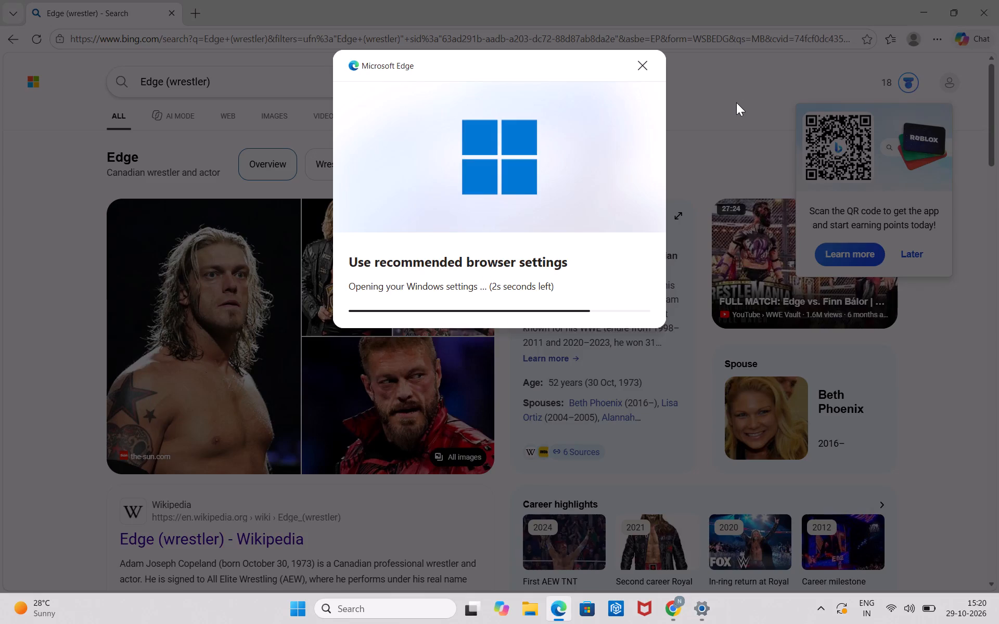
{"action": "left_click", "coordinate": [736, 102]}
{"action": "left_click", "coordinate": [736, 102]}
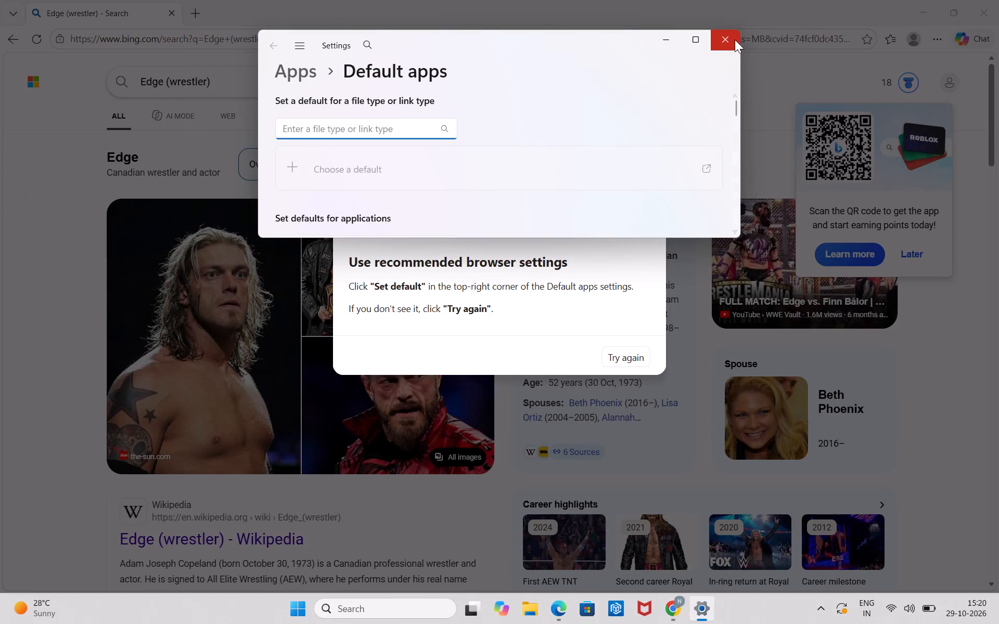
{"action": "left_click", "coordinate": [735, 40]}
{"action": "left_click", "coordinate": [636, 71]}
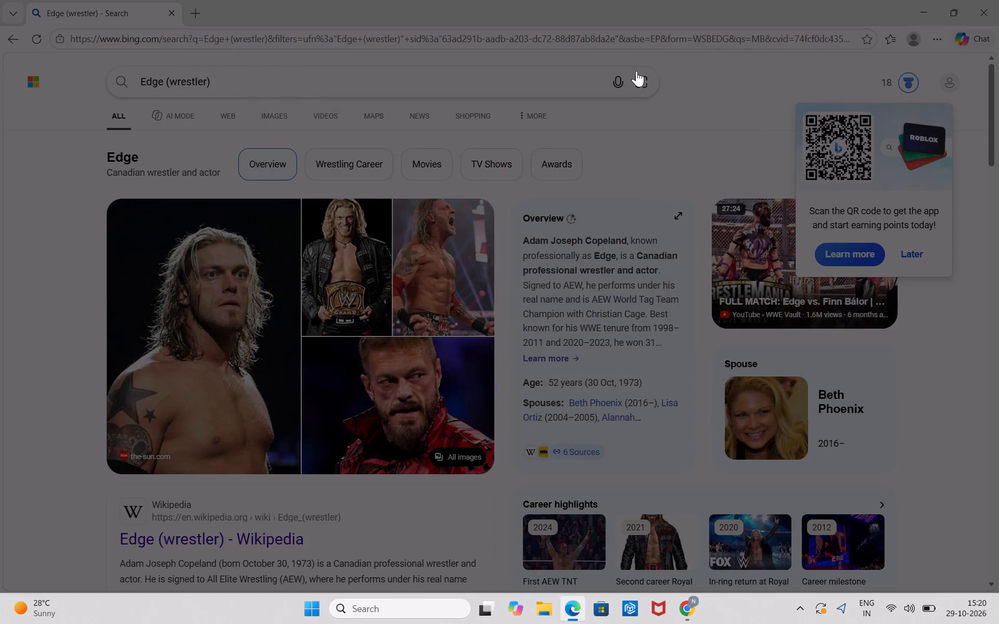
Open the copied spreadsheet link in a new browser tab.
{"action": "key", "text": "ctrl+t"}
{"action": "key", "text": "ctrl+v"}
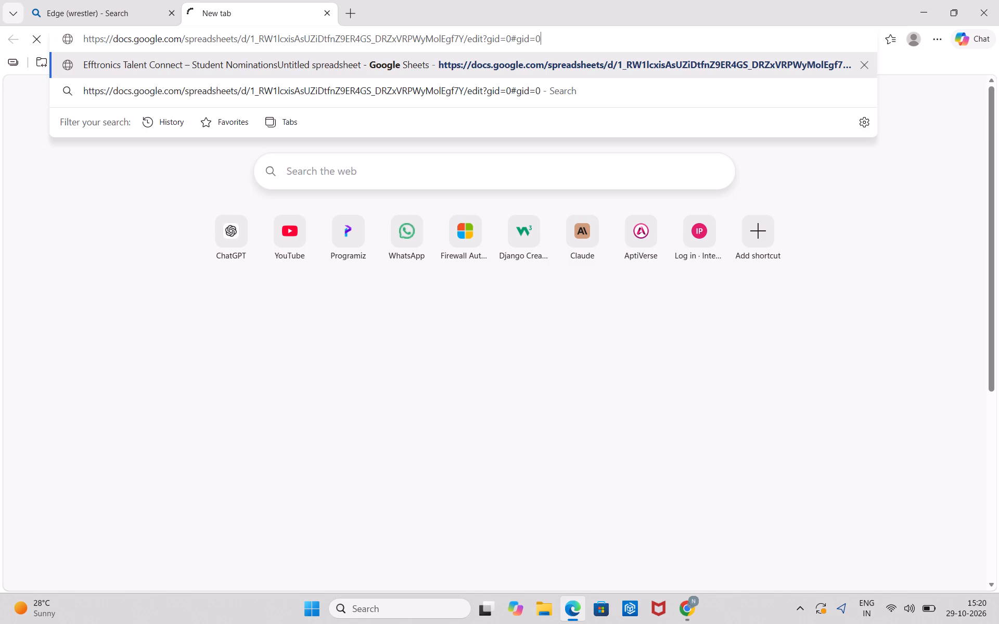
{"action": "key", "text": "Return"}
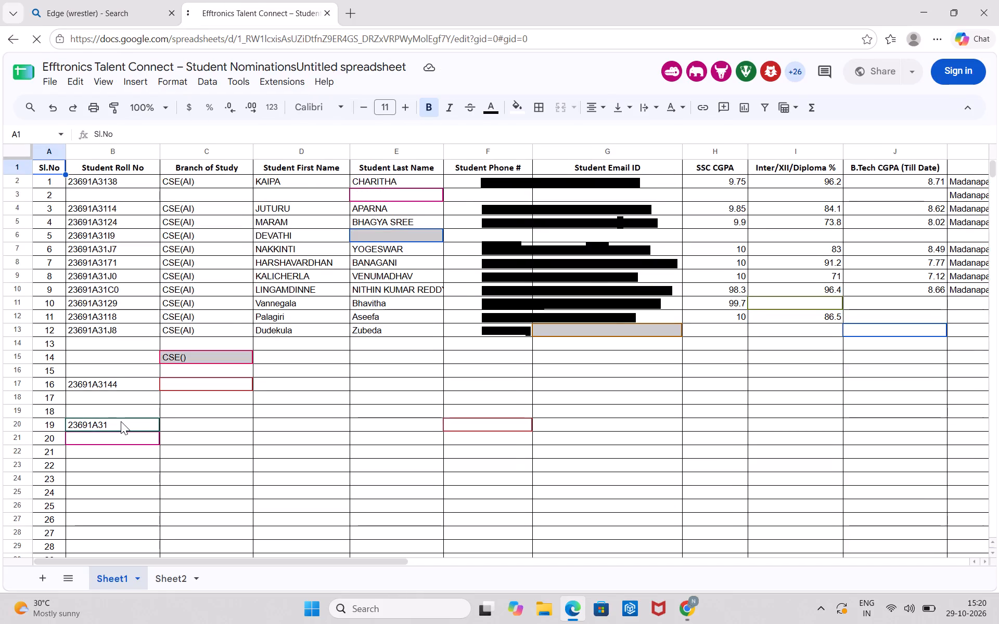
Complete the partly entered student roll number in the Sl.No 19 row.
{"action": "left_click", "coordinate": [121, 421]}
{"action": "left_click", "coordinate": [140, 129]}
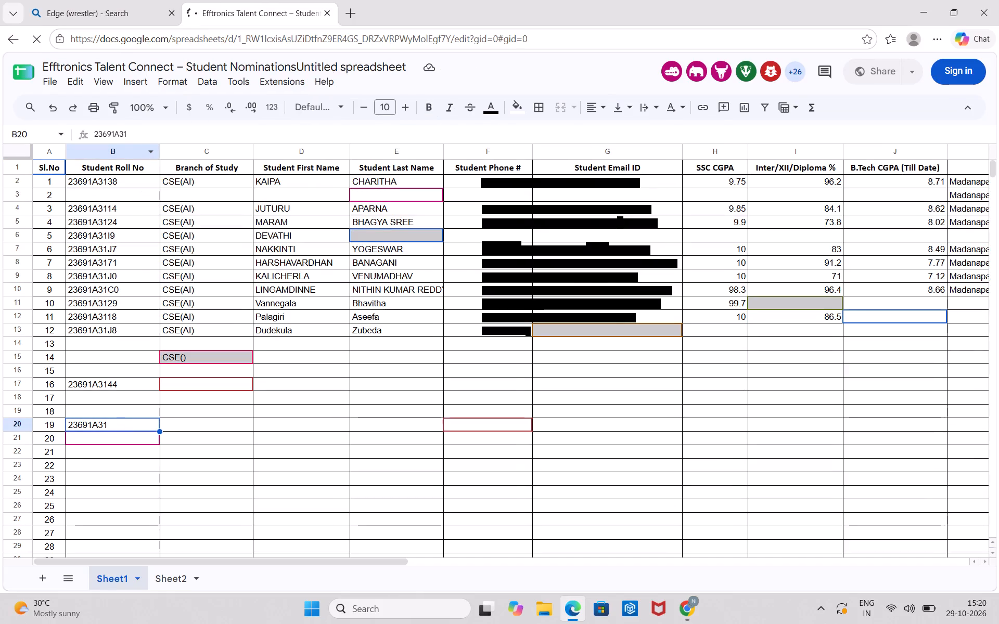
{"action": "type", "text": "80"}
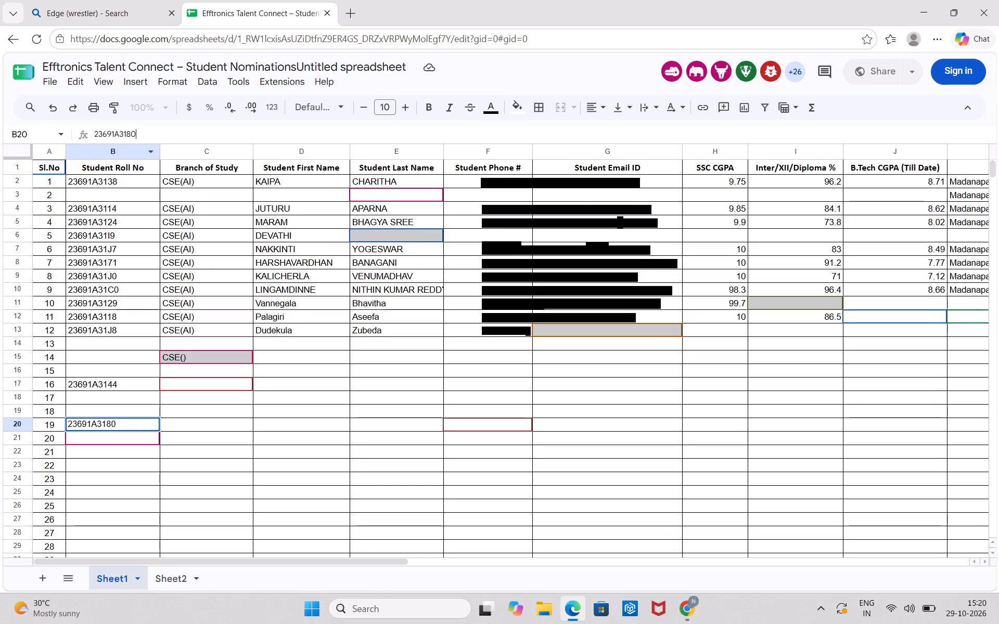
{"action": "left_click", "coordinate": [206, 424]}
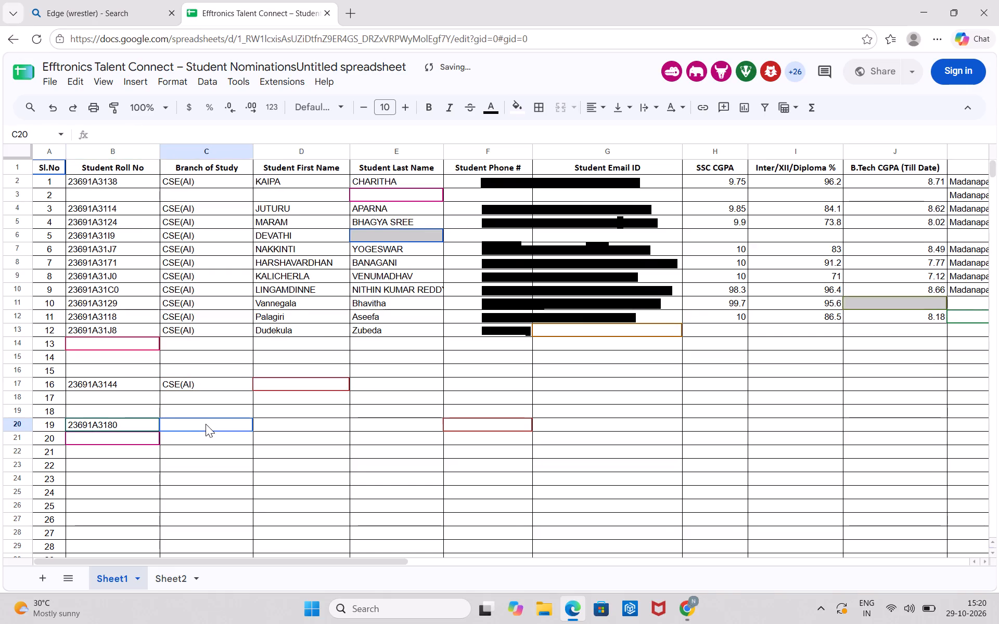
Copy the CSE(AI) branch value from the Sl.No 16 row.
{"action": "left_click", "coordinate": [203, 384]}
{"action": "key", "text": "ctrl+c"}
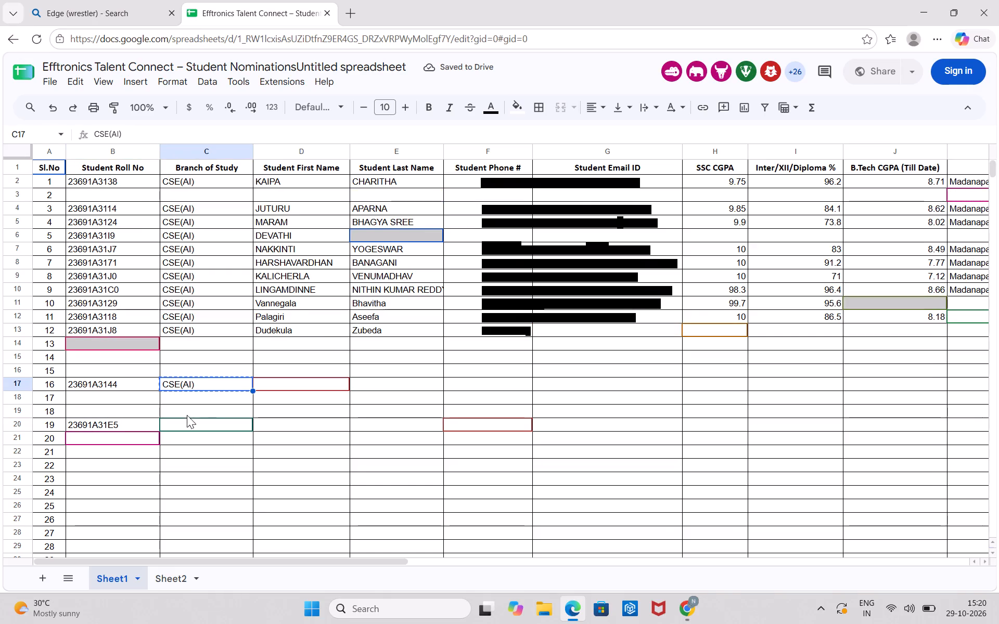
{"action": "left_click", "coordinate": [184, 420]}
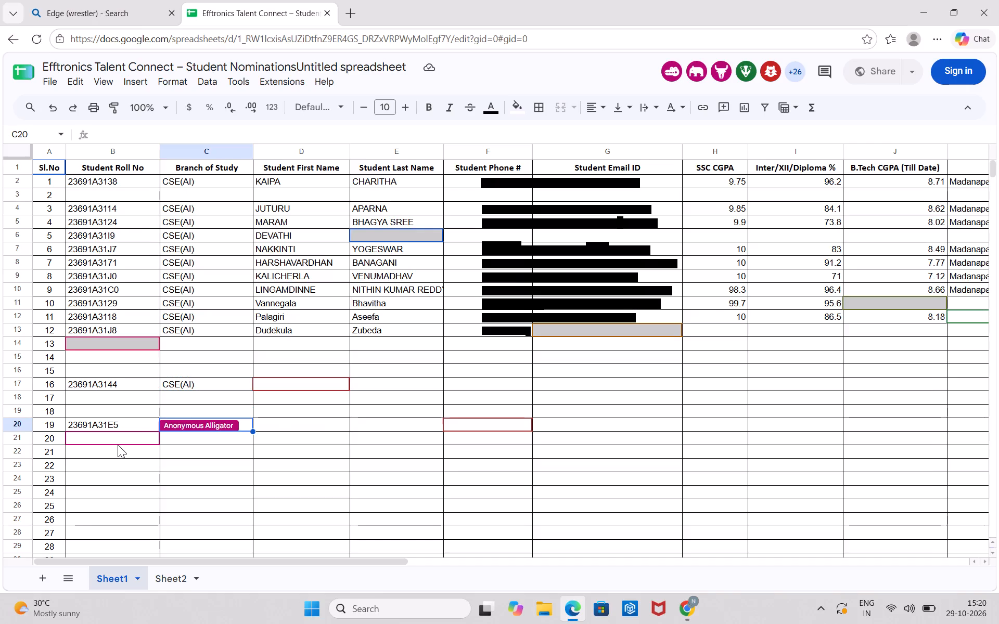
Enter the student's roll number in the empty Sl.No 21 row.
{"action": "left_click", "coordinate": [103, 453]}
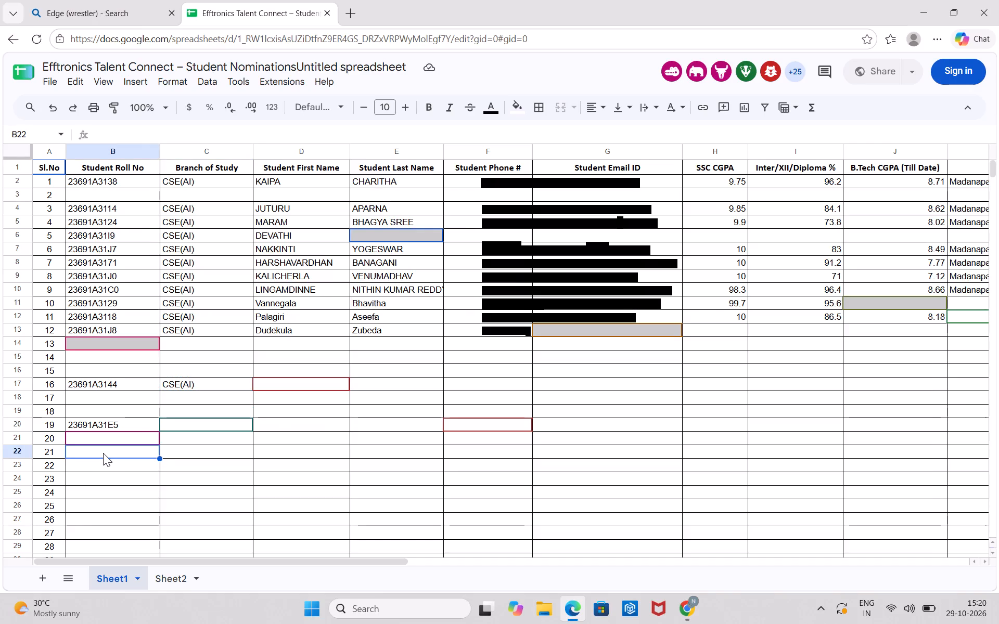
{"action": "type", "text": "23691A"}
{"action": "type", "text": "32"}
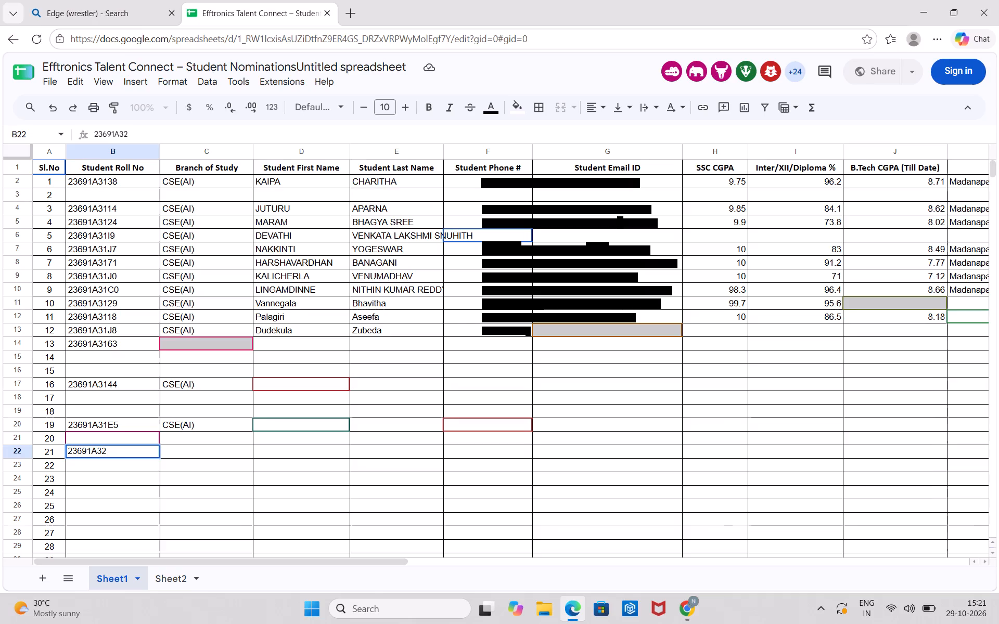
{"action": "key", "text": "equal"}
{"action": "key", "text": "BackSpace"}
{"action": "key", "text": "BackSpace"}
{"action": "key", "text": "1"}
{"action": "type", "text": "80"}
Paste CSE(AI) as the branch of study for Sl.No 21.
{"action": "left_click", "coordinate": [197, 452]}
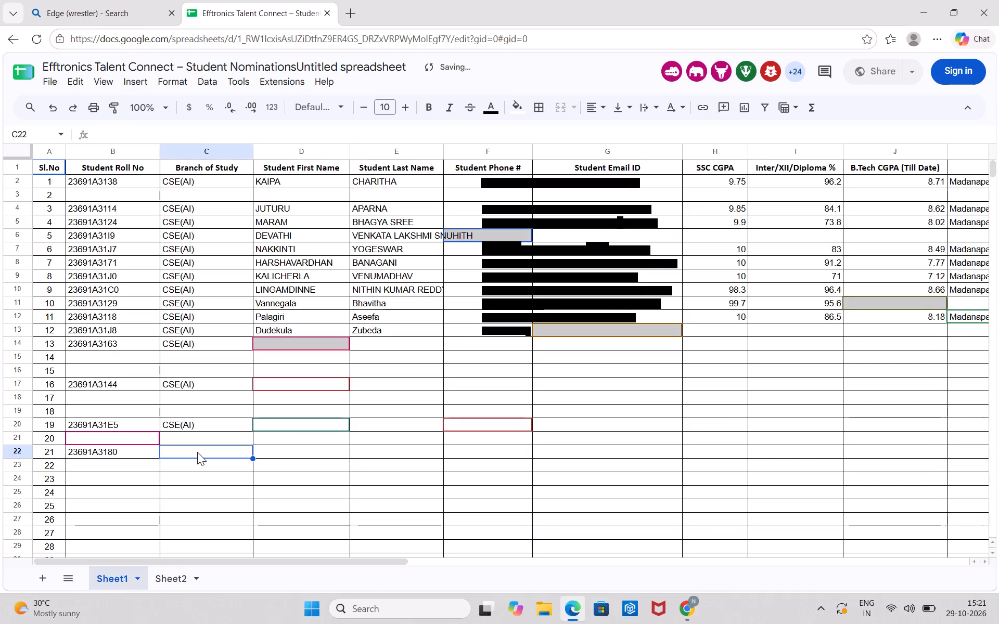
{"action": "key", "text": "ctrl+v"}
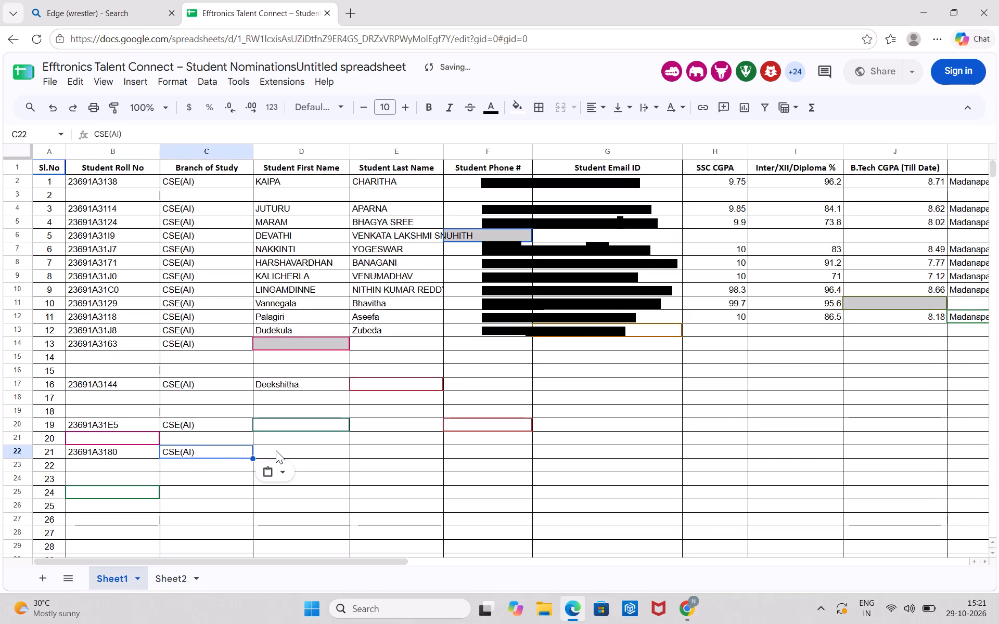
Enter the student's first name in capitals for Sl.No 21.
{"action": "left_click", "coordinate": [276, 450]}
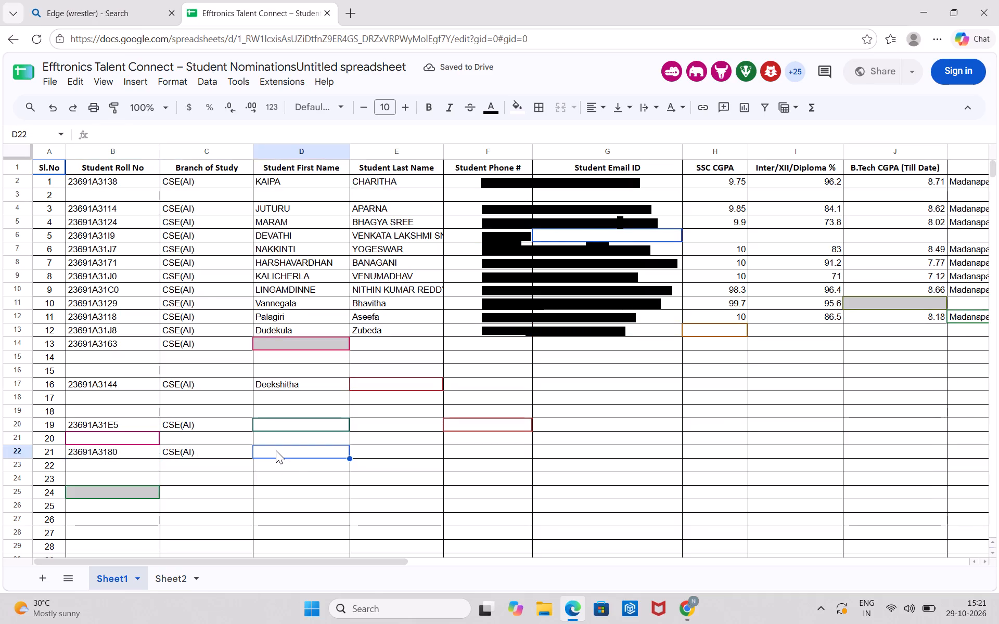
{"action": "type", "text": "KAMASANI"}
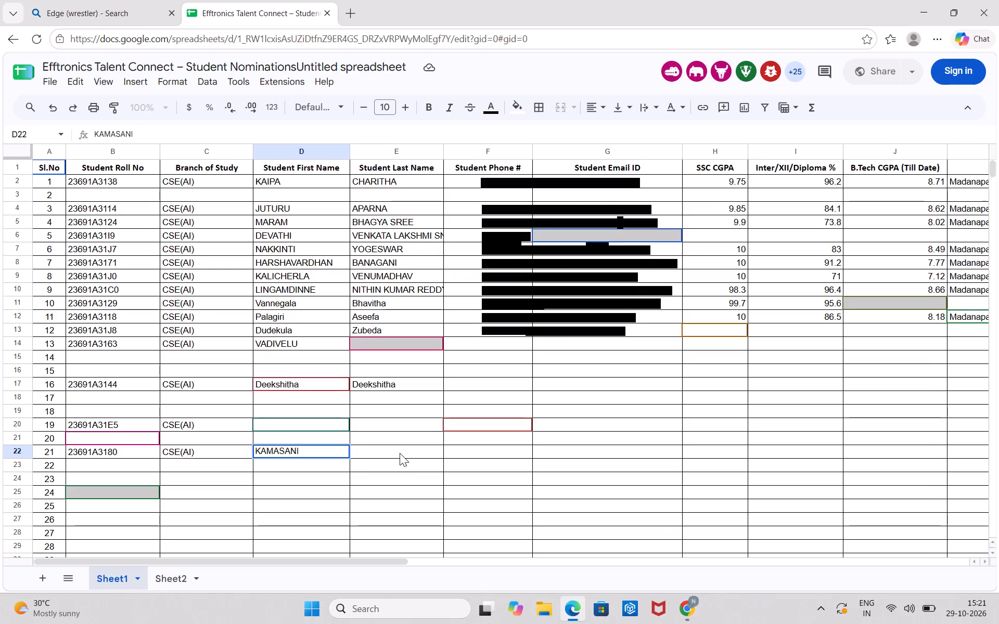
Enter the student's last name in capitals for Sl.No 21, correcting its spelling.
{"action": "left_click", "coordinate": [398, 446]}
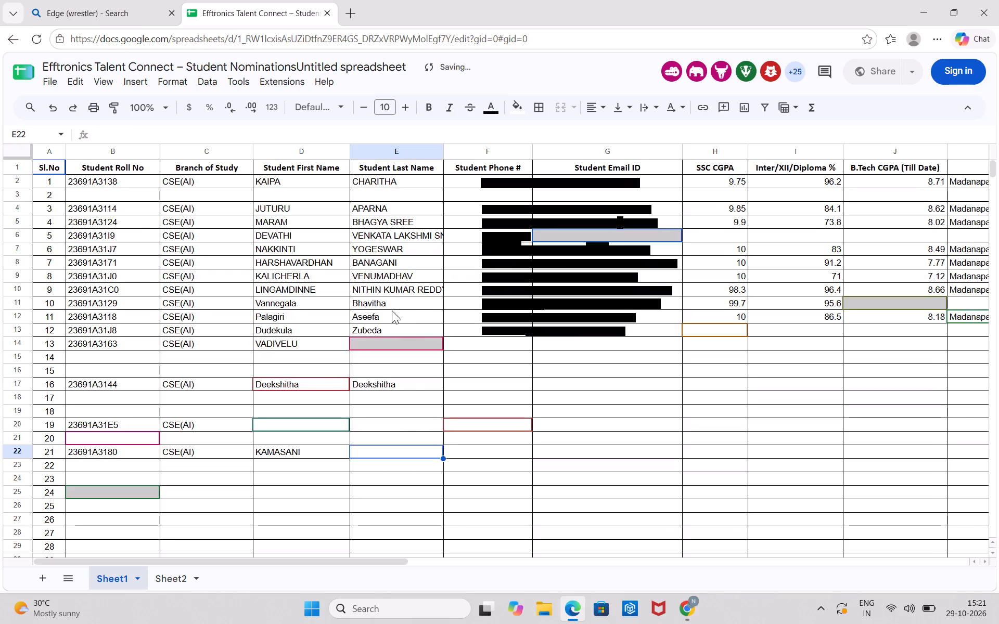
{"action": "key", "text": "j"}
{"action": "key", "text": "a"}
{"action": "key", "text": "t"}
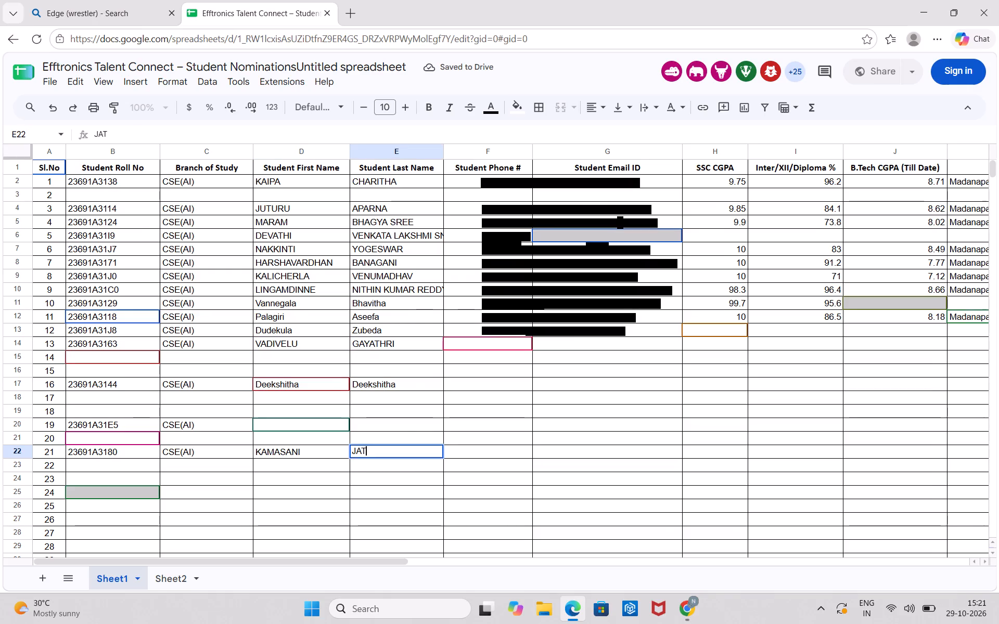
{"action": "key", "text": "BackSpace"}
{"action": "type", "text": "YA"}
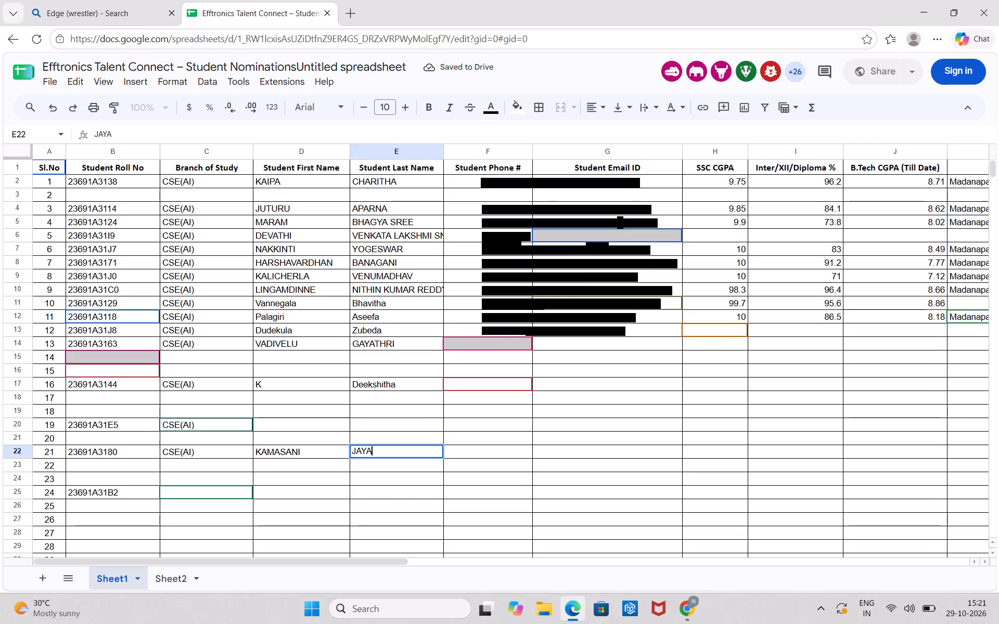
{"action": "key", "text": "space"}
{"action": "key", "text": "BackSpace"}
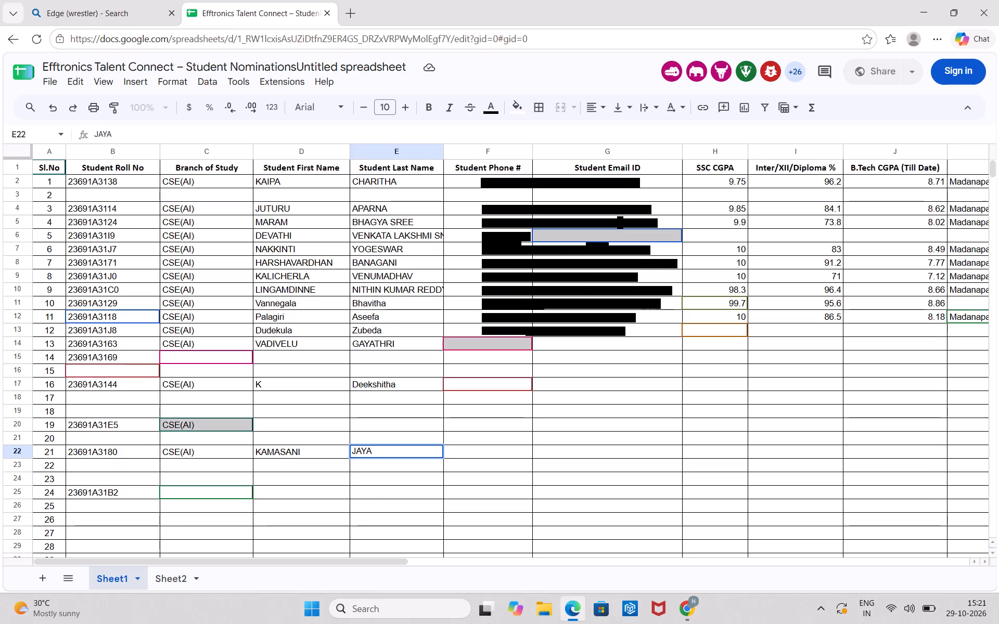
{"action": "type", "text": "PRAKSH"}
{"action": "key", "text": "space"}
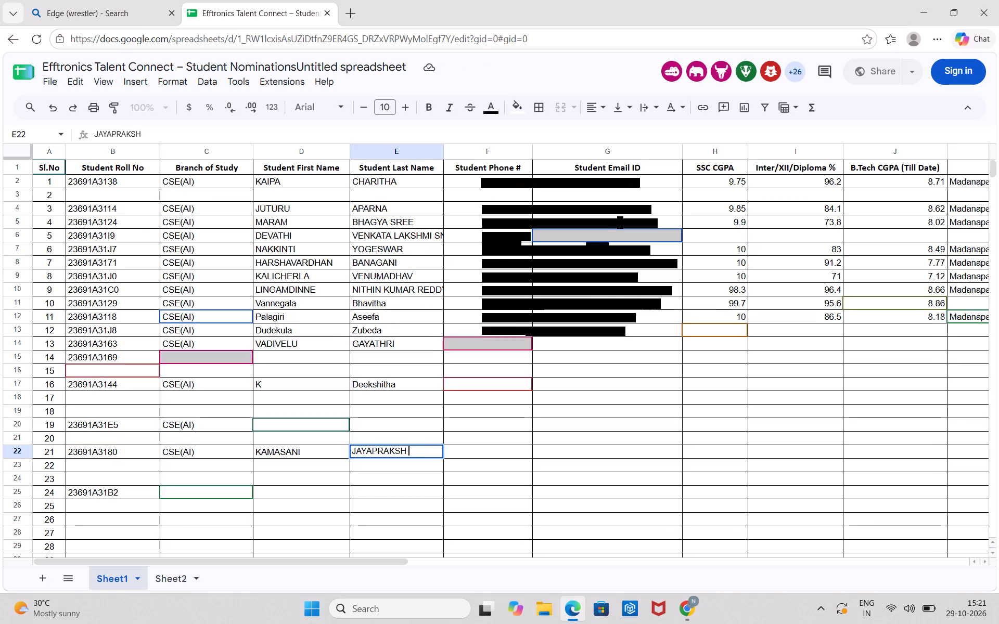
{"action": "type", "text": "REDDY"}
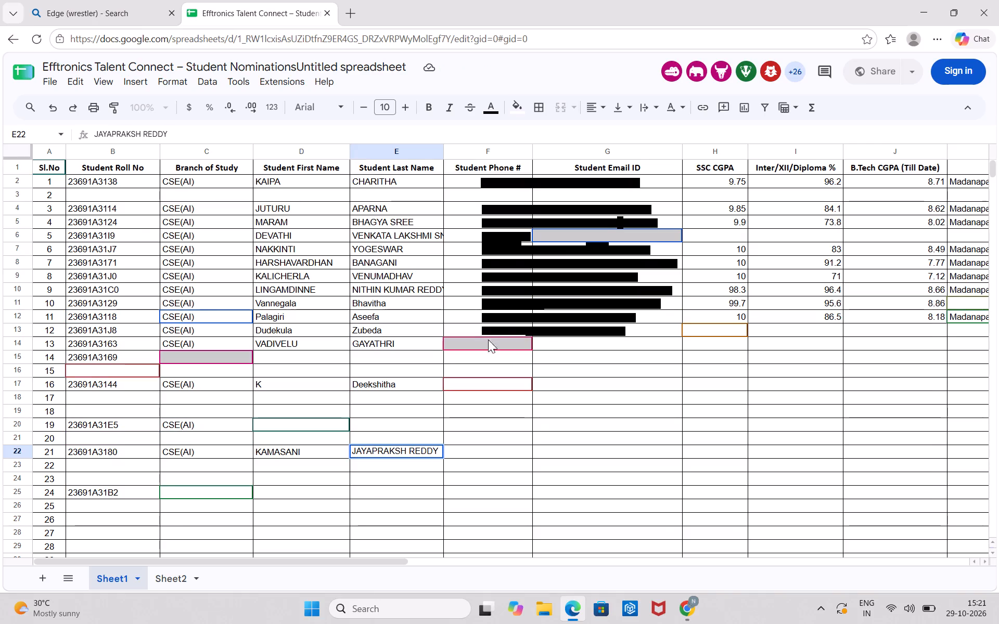
{"action": "left_click", "coordinate": [397, 452]}
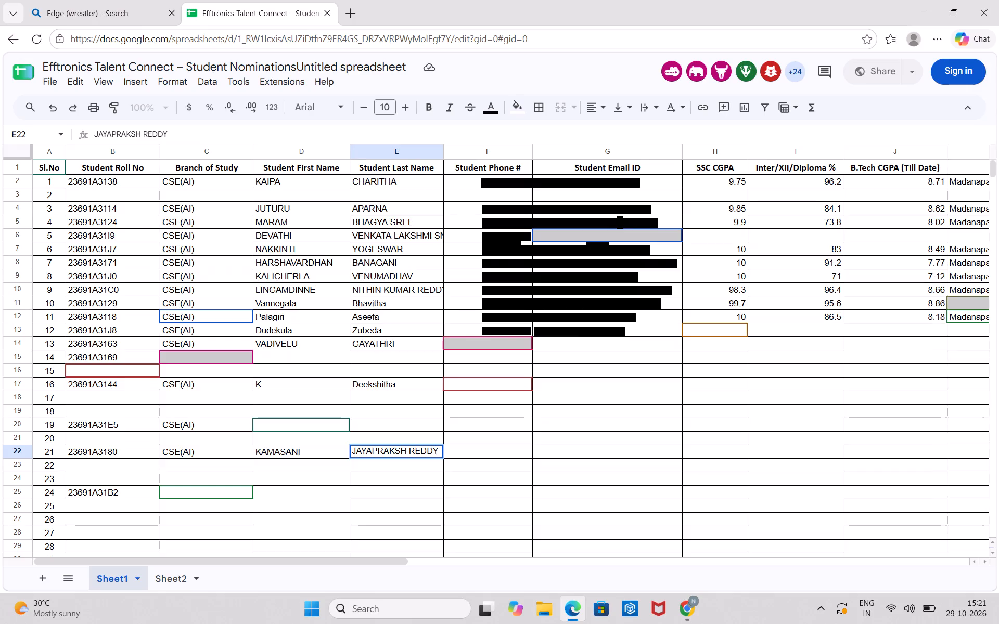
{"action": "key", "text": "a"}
{"action": "left_click", "coordinate": [503, 453]}
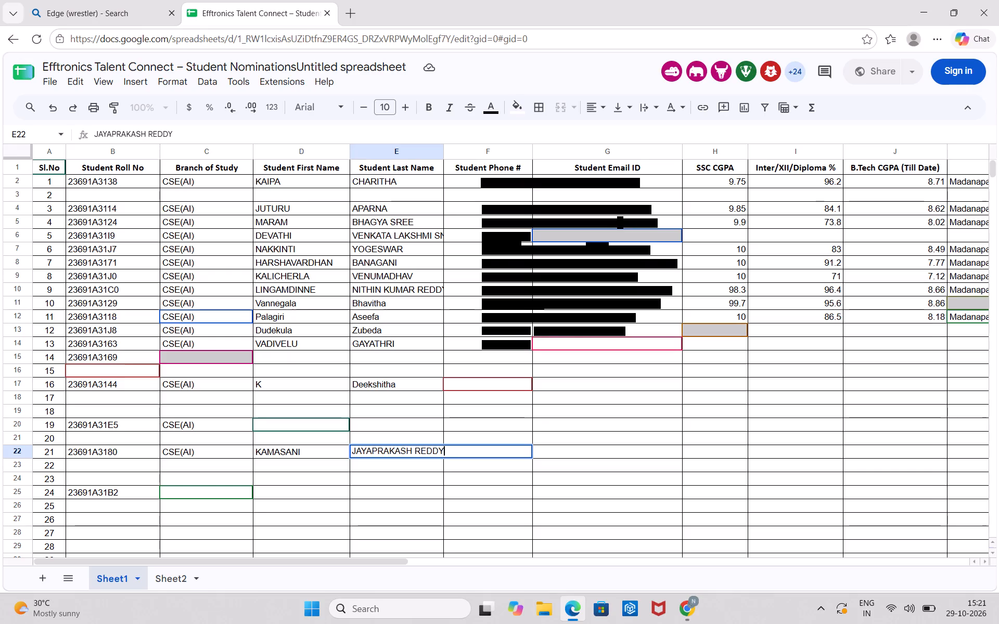
{"action": "left_click", "coordinate": [551, 452]}
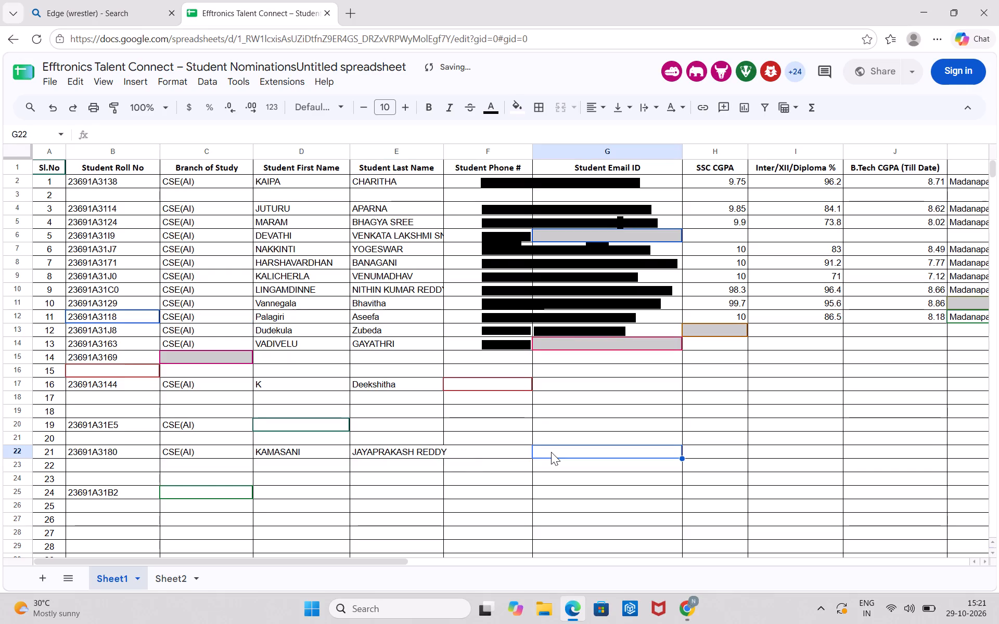
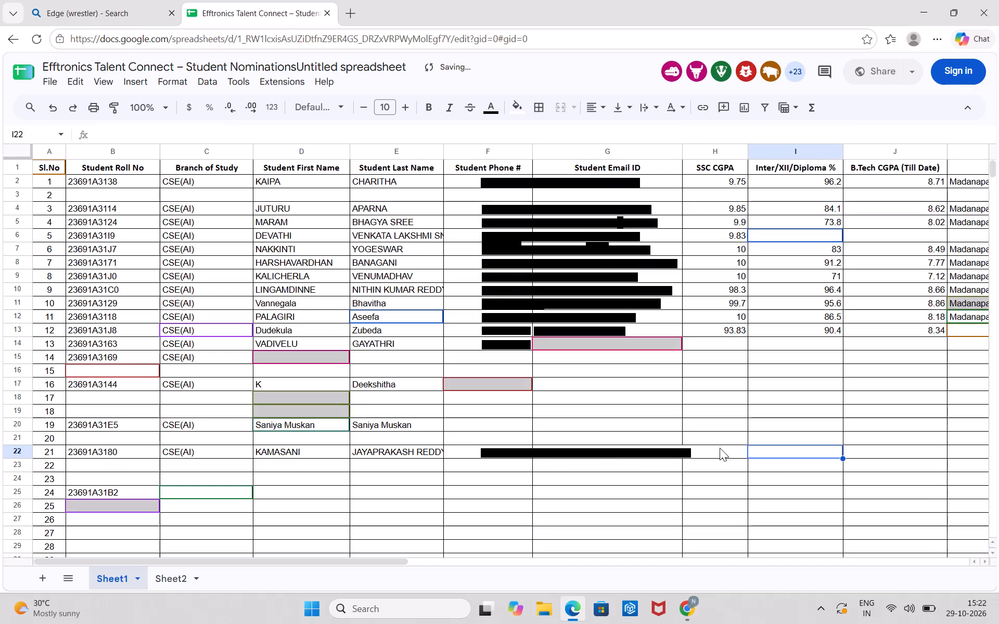
Select the empty SSC CGPA cell in the Sl.No 21 row.
{"action": "left_click", "coordinate": [720, 448]}
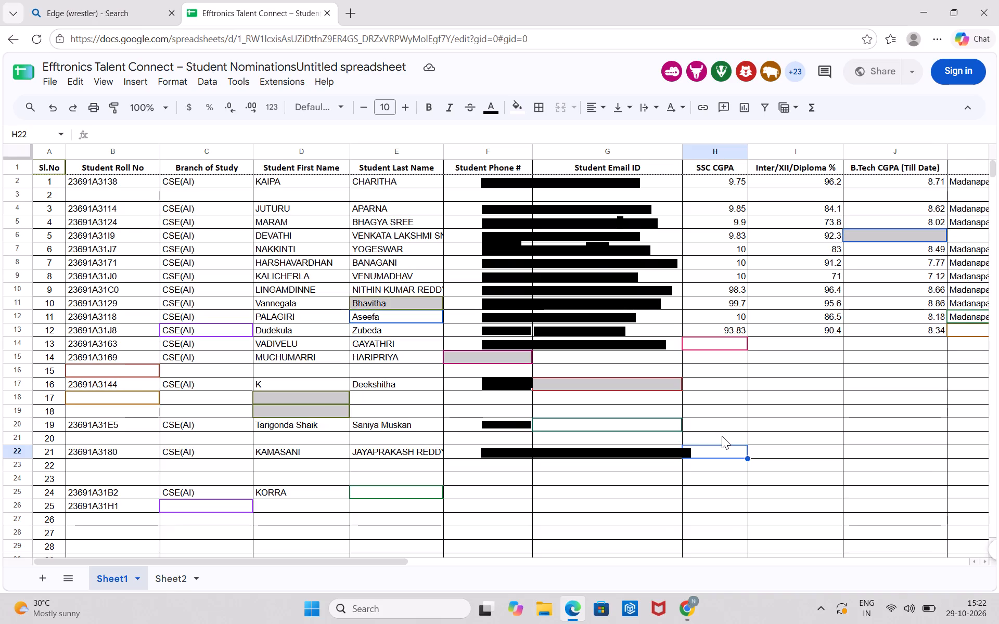
Enter the academic scores for Sl.No 21: SSC CGPA 82, Inter/XII/Diploma 96.7 and B.Tech CGPA 8.71.
{"action": "type", "text": "82"}
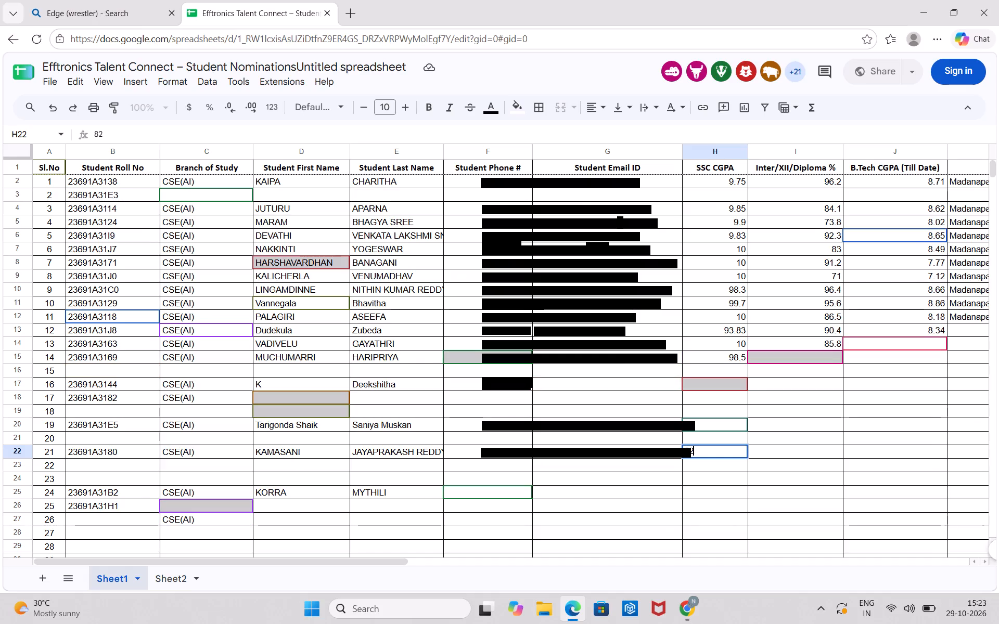
{"action": "key", "text": "Tab"}
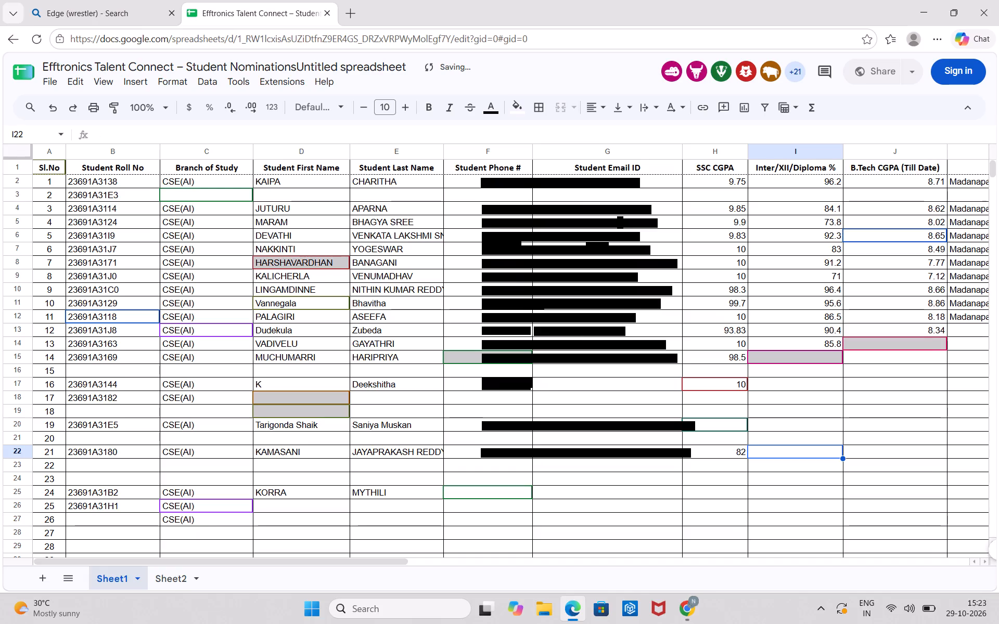
{"action": "key", "text": "9"}
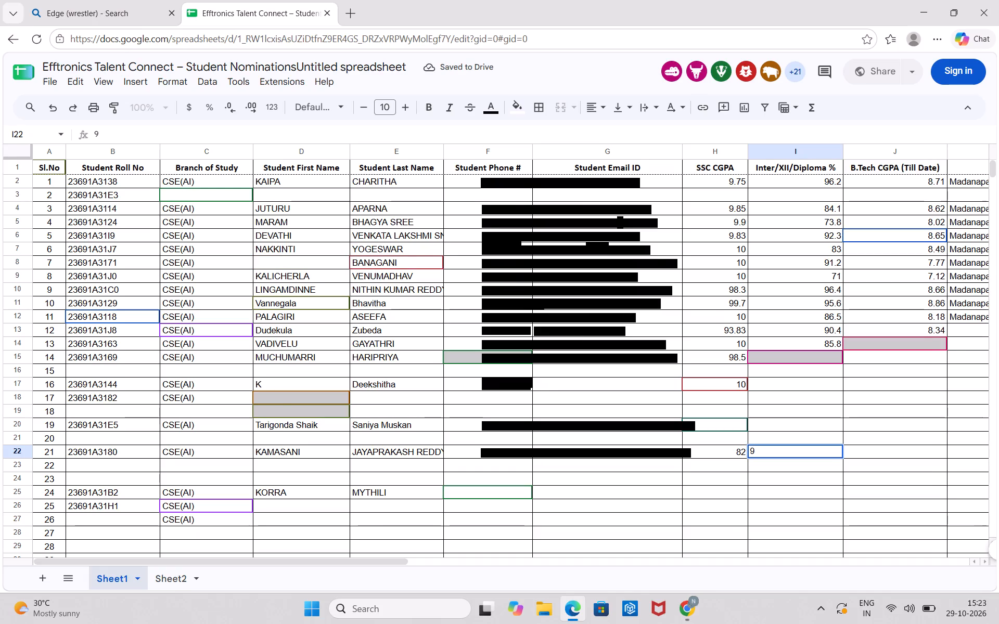
{"action": "type", "text": "6.7"}
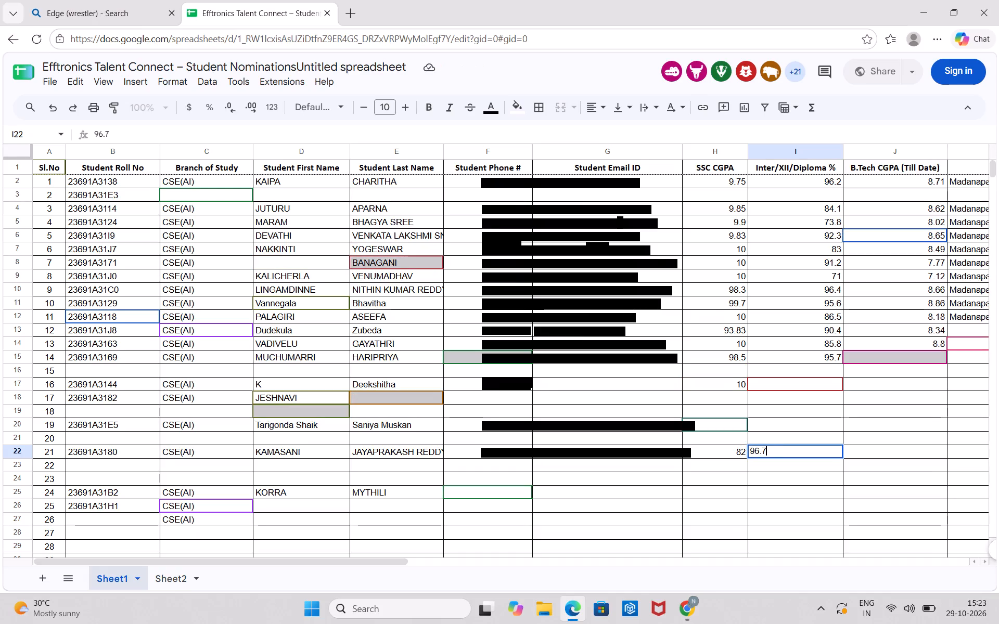
{"action": "key", "text": "Tab"}
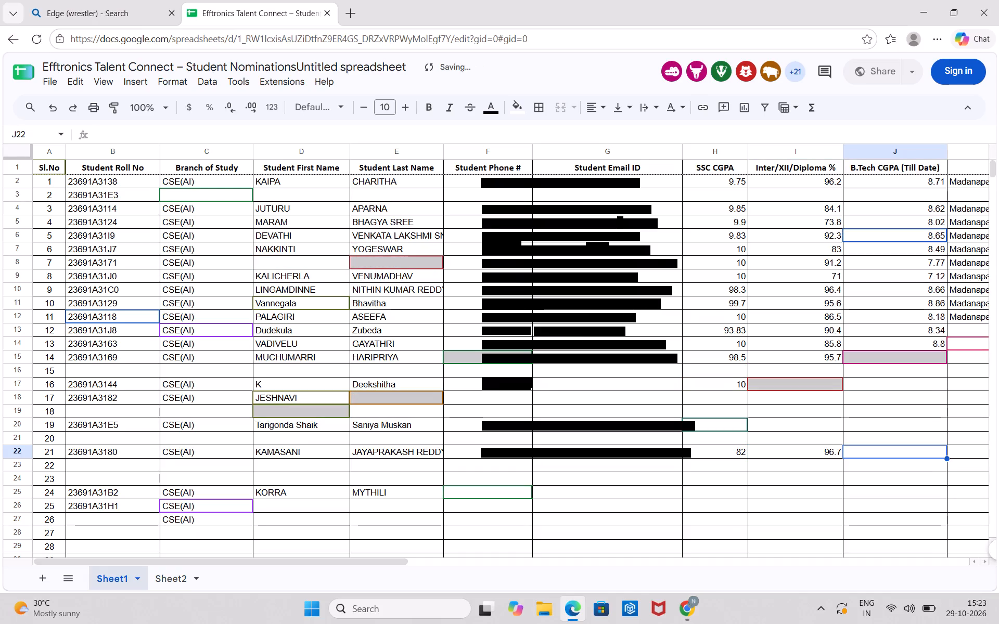
{"action": "type", "text": "8."}
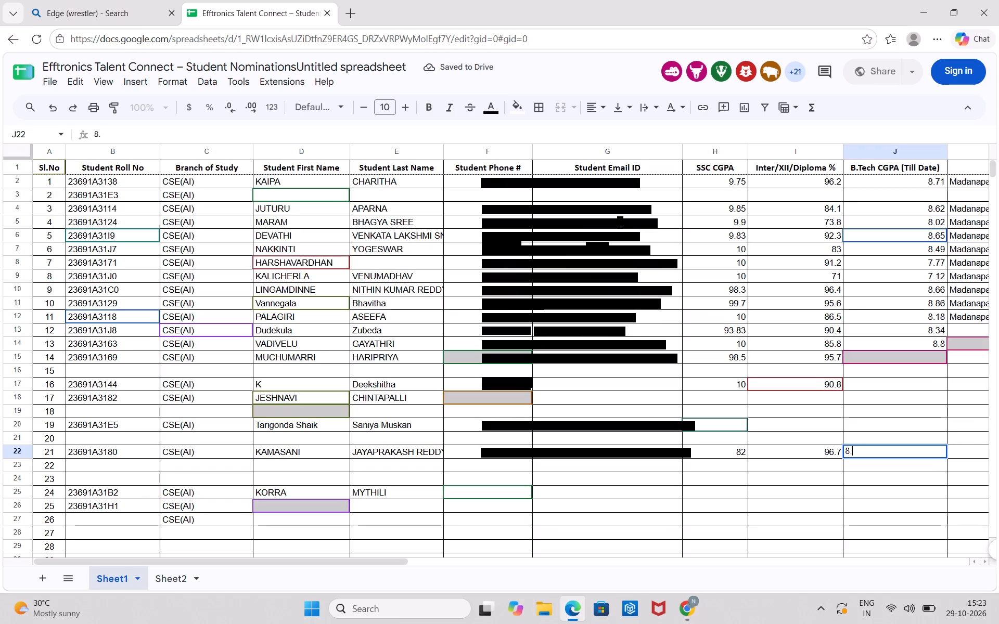
{"action": "type", "text": "71"}
{"action": "key", "text": "Tab"}
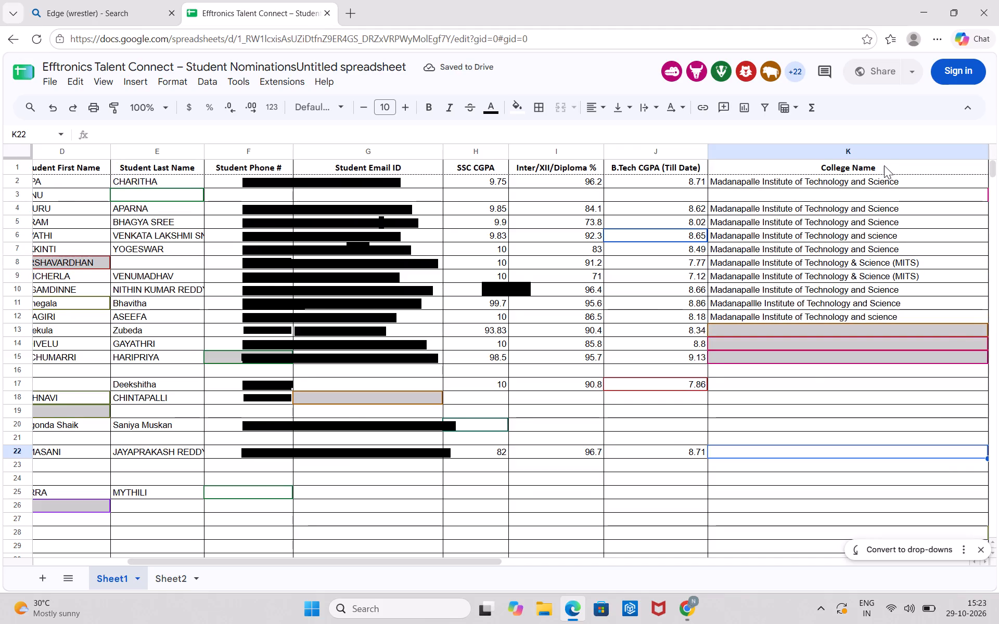
Copy the college name Madanapalle Institute of Technology and Science from Sl.No 1 into the Sl.No 21 row.
{"action": "left_click", "coordinate": [869, 182]}
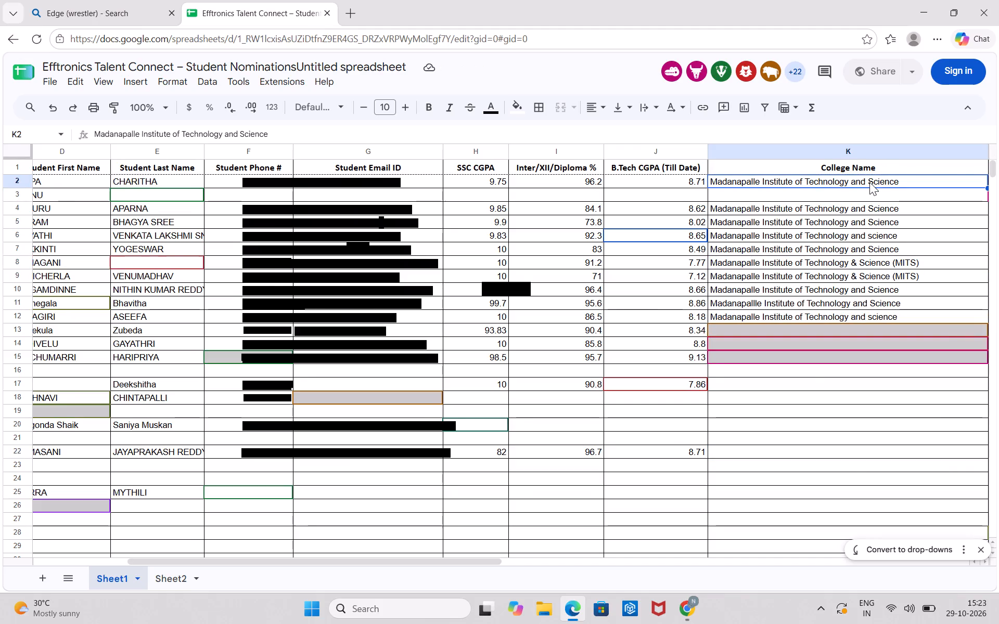
{"action": "key", "text": "ctrl+c"}
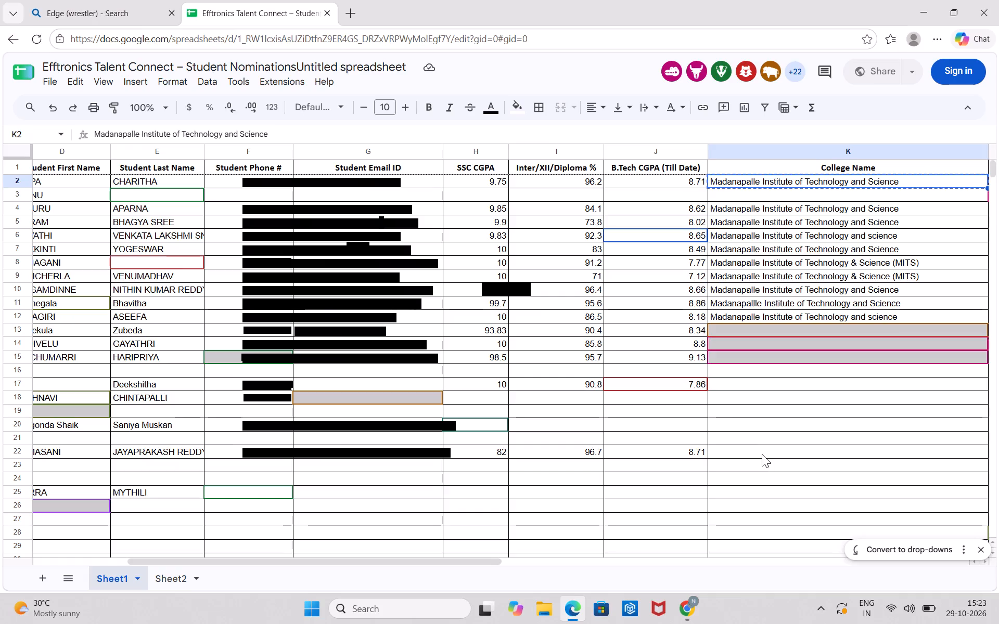
{"action": "left_click", "coordinate": [762, 454]}
{"action": "key", "text": "ctrl+v"}
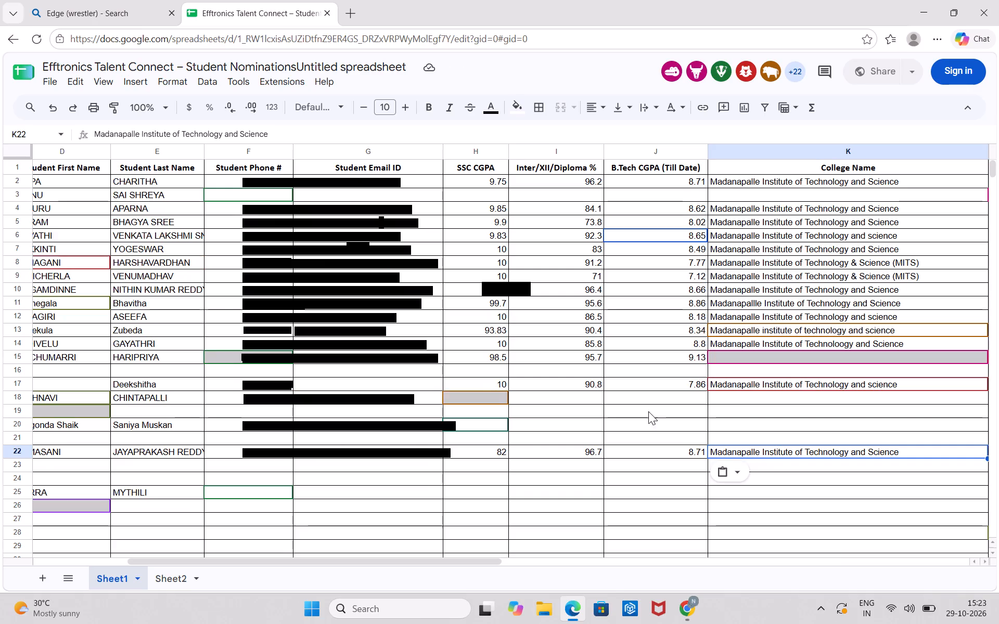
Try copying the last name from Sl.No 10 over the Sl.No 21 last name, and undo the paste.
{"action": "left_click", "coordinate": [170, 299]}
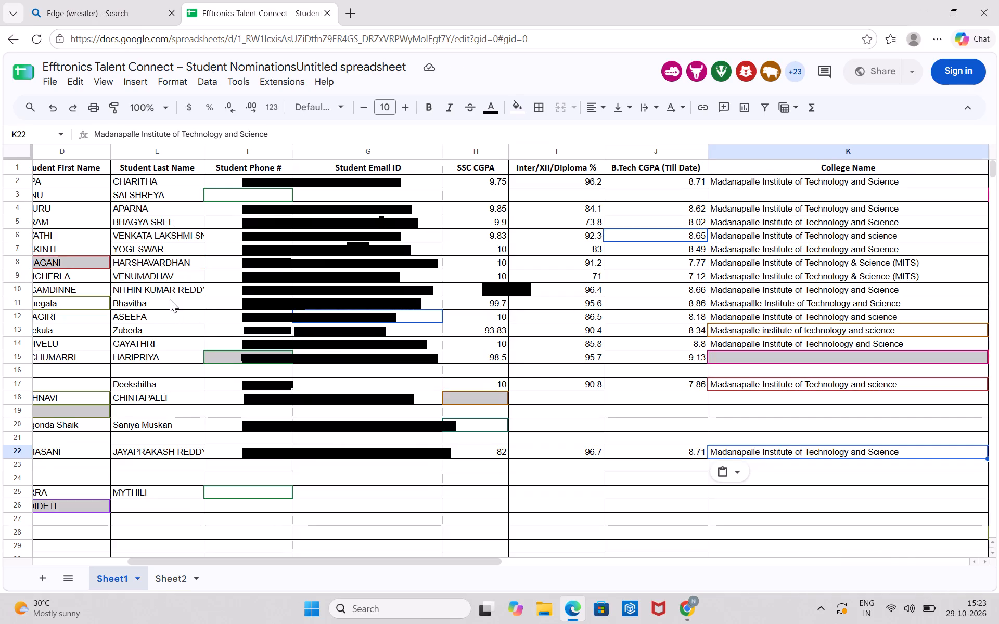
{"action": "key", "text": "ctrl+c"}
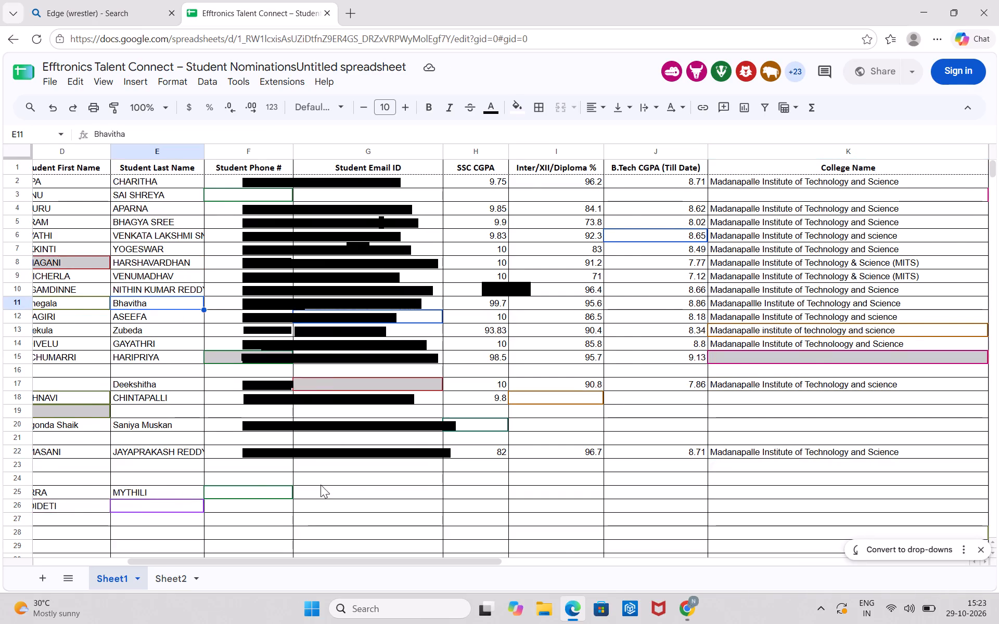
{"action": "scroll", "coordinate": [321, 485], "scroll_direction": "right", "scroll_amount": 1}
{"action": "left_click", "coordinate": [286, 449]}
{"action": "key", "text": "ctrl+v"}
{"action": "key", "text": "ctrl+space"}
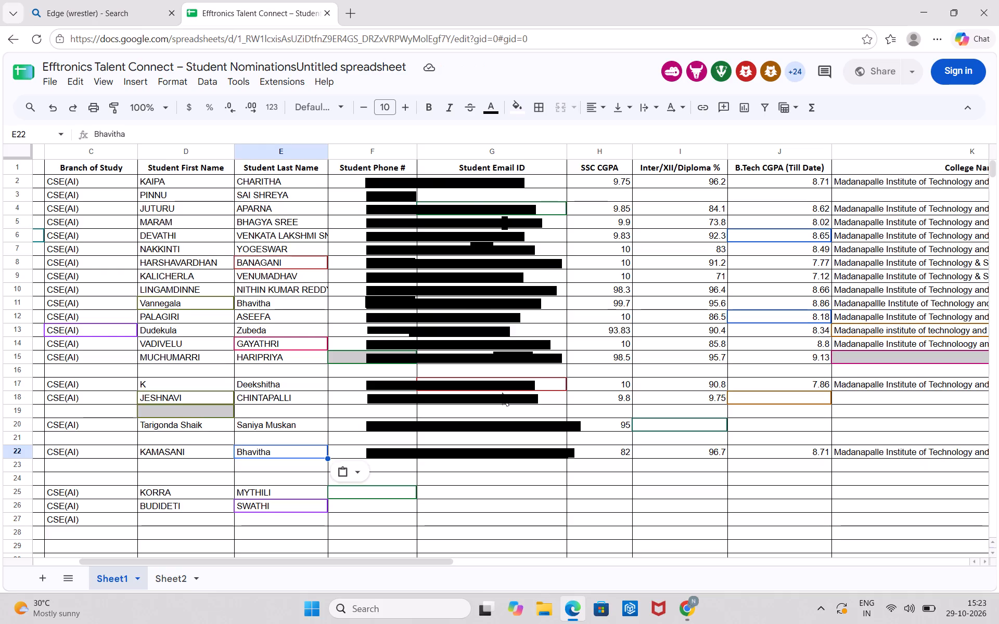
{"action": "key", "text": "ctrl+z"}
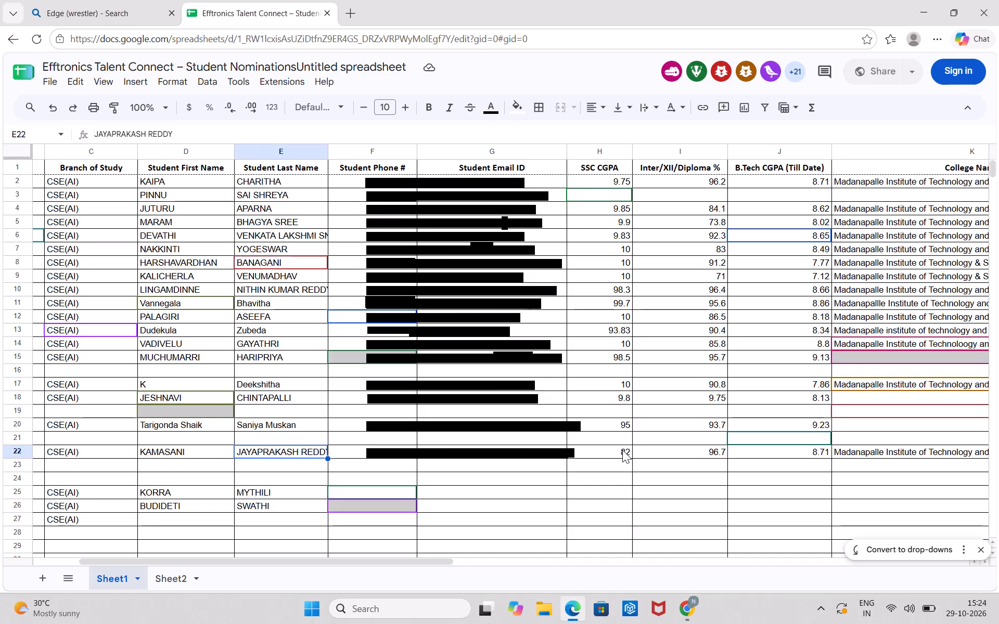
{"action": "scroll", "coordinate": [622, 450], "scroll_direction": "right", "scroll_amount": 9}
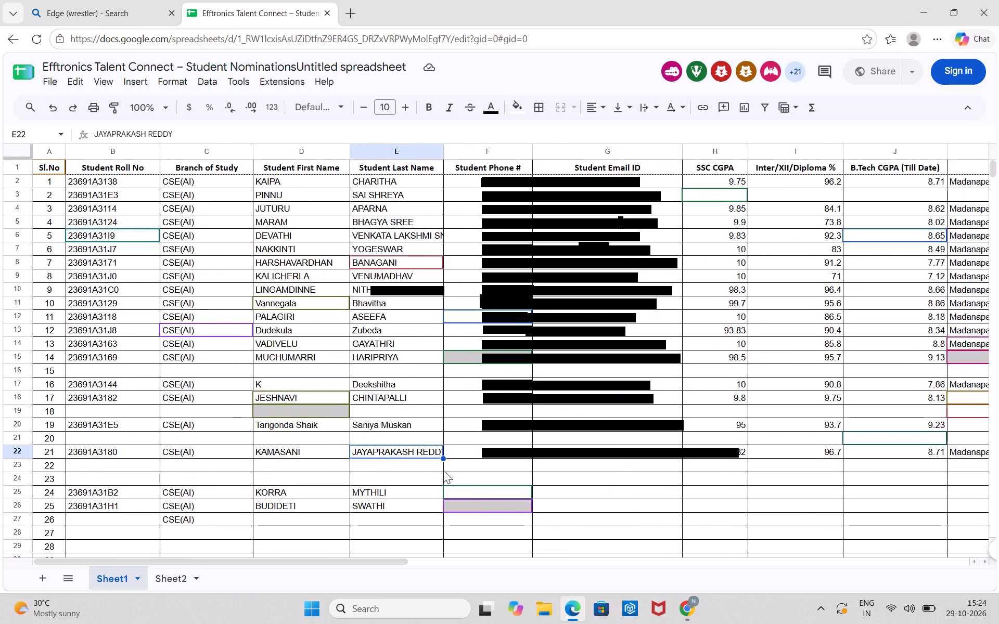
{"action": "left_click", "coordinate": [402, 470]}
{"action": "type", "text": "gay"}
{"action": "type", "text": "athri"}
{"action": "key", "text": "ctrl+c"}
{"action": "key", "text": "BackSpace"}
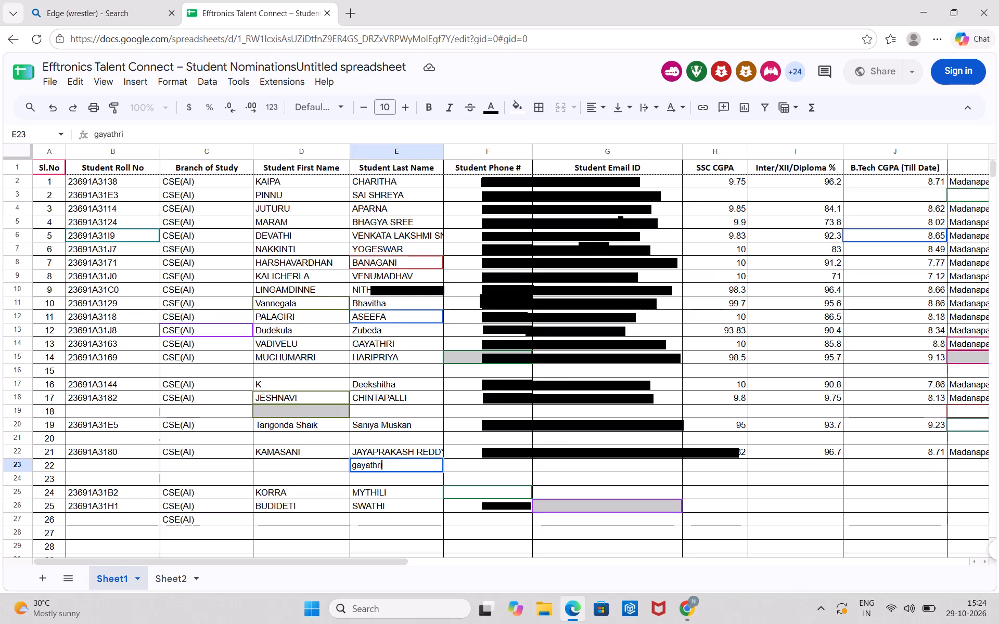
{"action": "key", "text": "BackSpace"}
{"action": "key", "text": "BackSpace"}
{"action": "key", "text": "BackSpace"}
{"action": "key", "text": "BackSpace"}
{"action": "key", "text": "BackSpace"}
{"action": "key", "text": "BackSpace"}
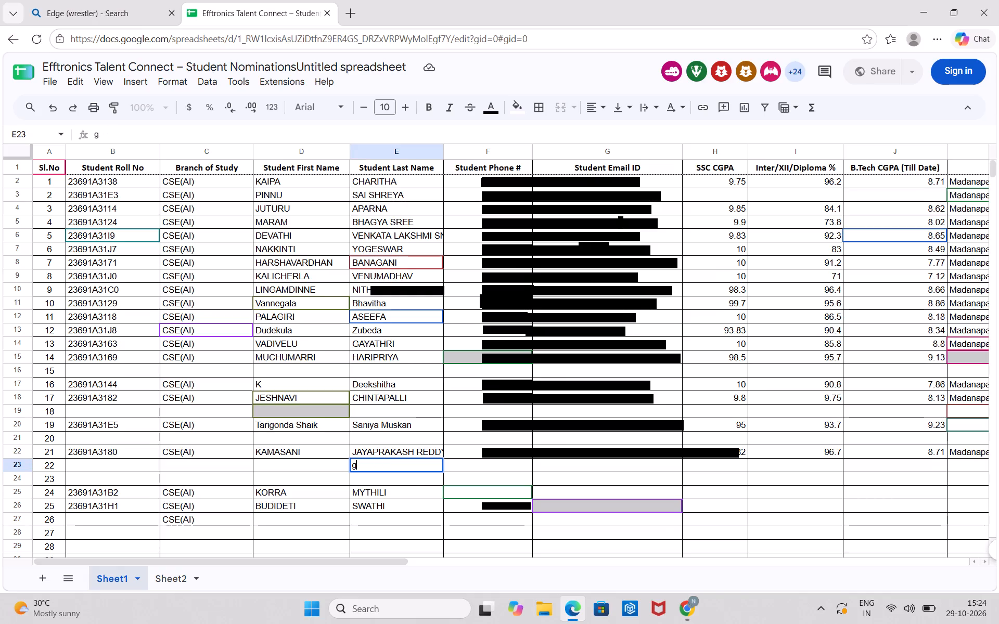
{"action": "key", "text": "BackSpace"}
Check the phone and email cells of Sl.No 21, and review the Sl.No 9 entries from first name through B.Tech CGPA.
{"action": "left_click", "coordinate": [502, 453]}
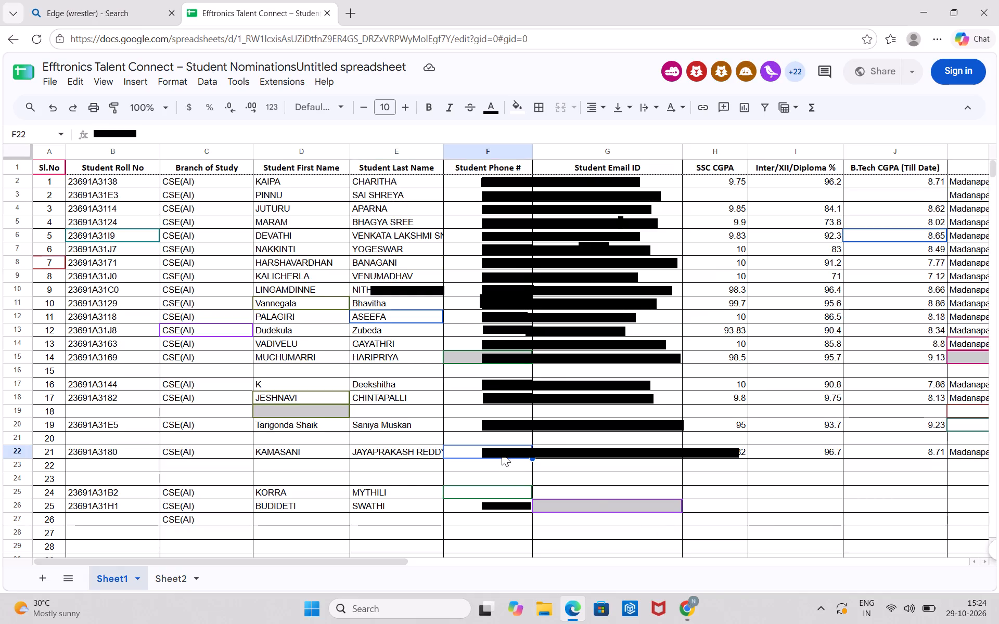
{"action": "left_click", "coordinate": [554, 450]}
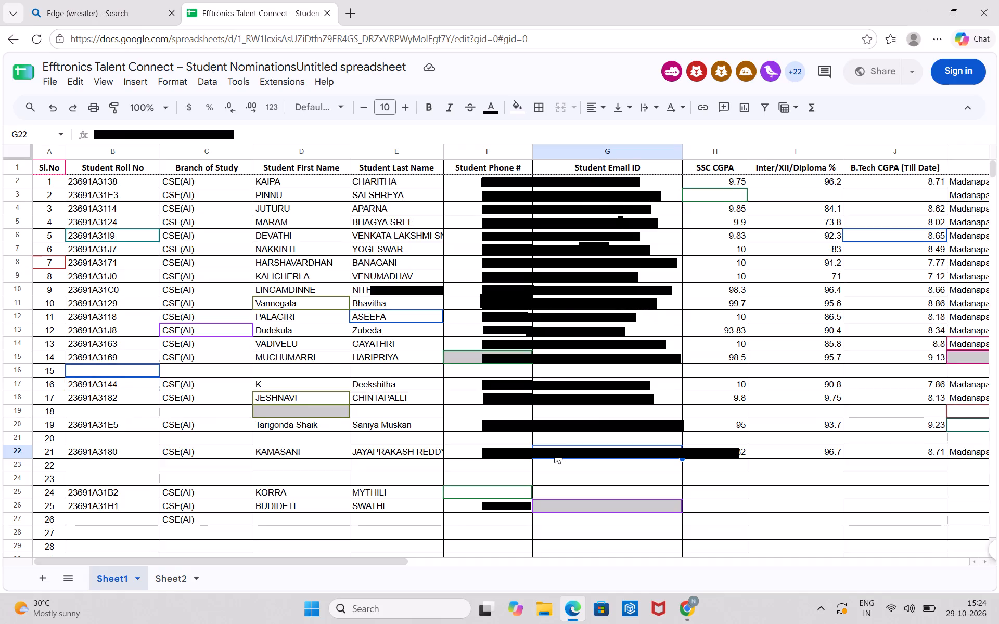
{"action": "left_click", "coordinate": [325, 284]}
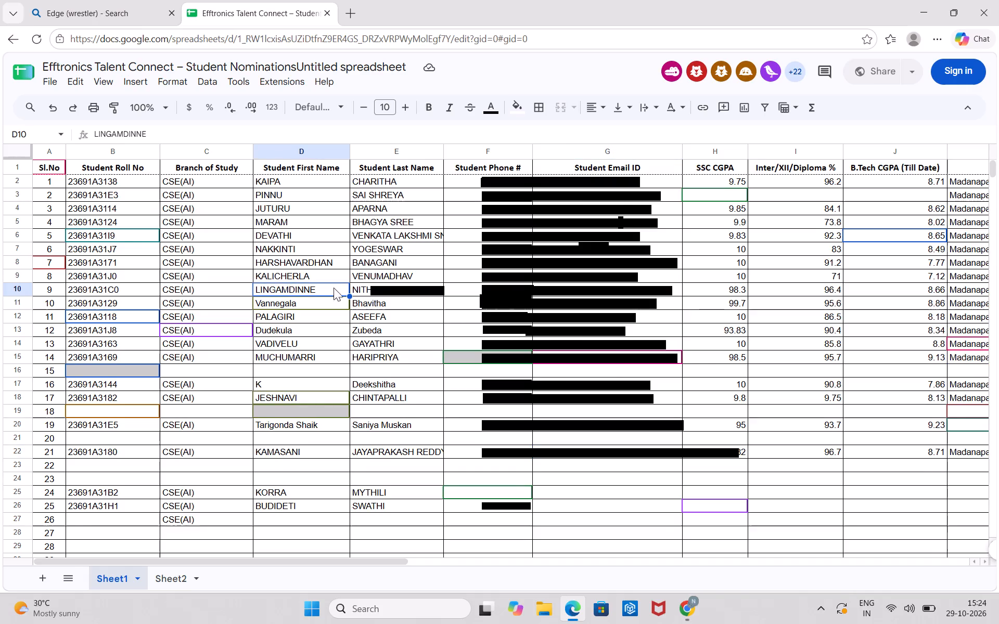
{"action": "left_click", "coordinate": [382, 289]}
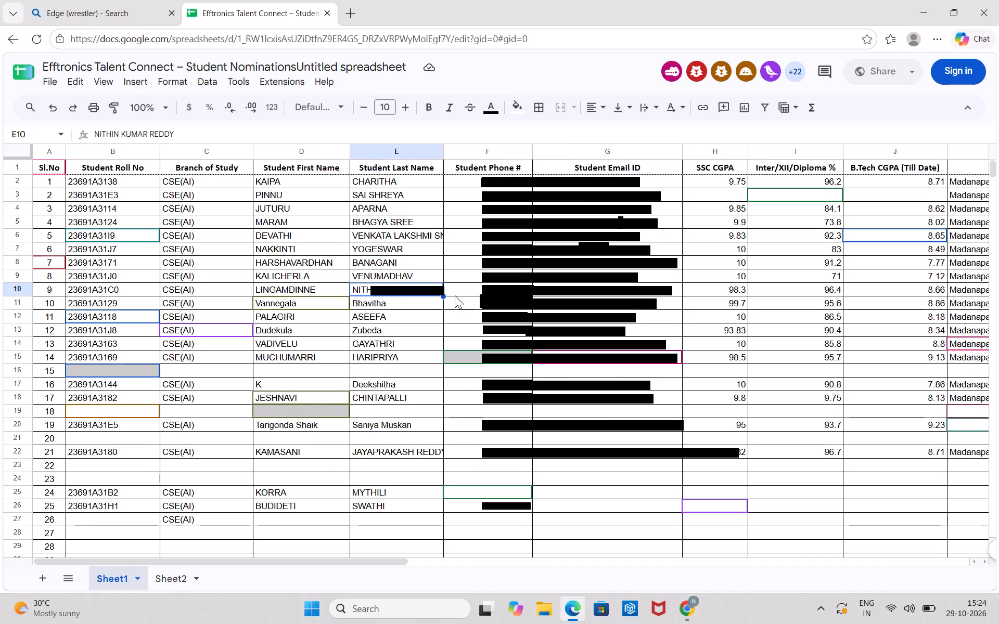
{"action": "left_click", "coordinate": [429, 293]}
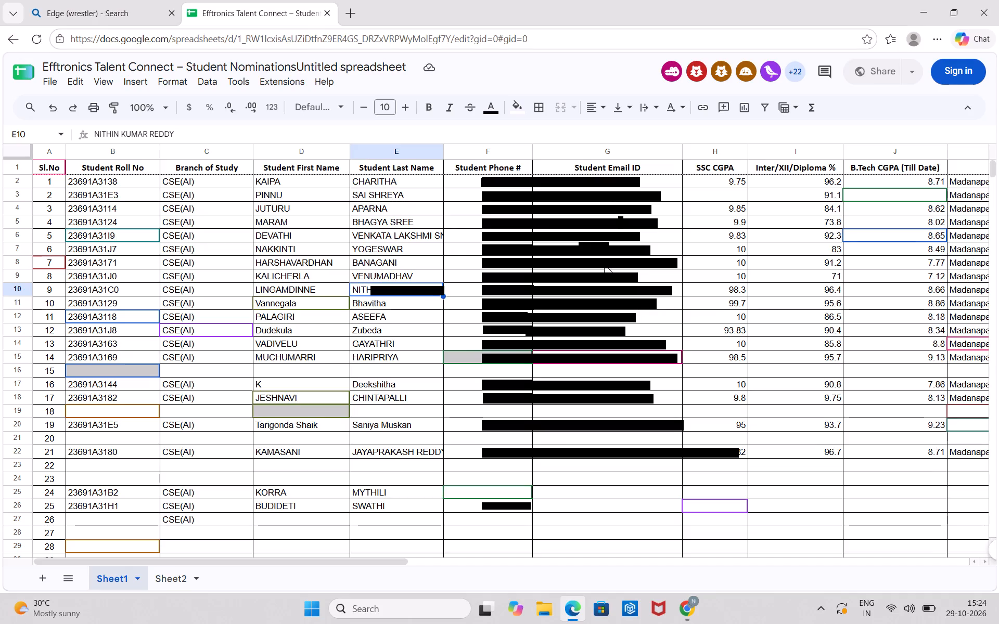
{"action": "left_click", "coordinate": [509, 292]}
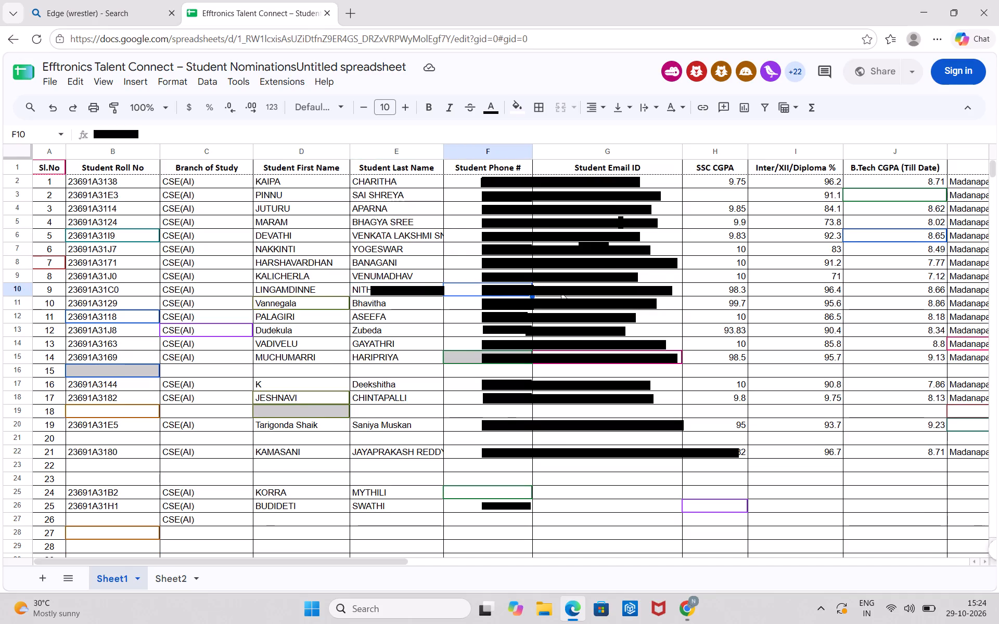
{"action": "left_click", "coordinate": [563, 291]}
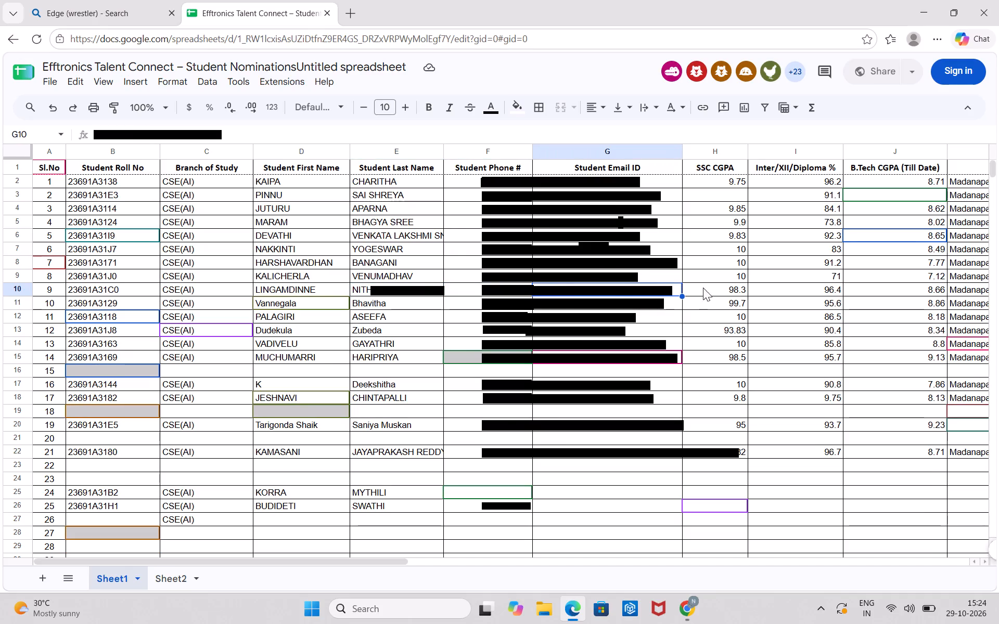
{"action": "left_click", "coordinate": [721, 286]}
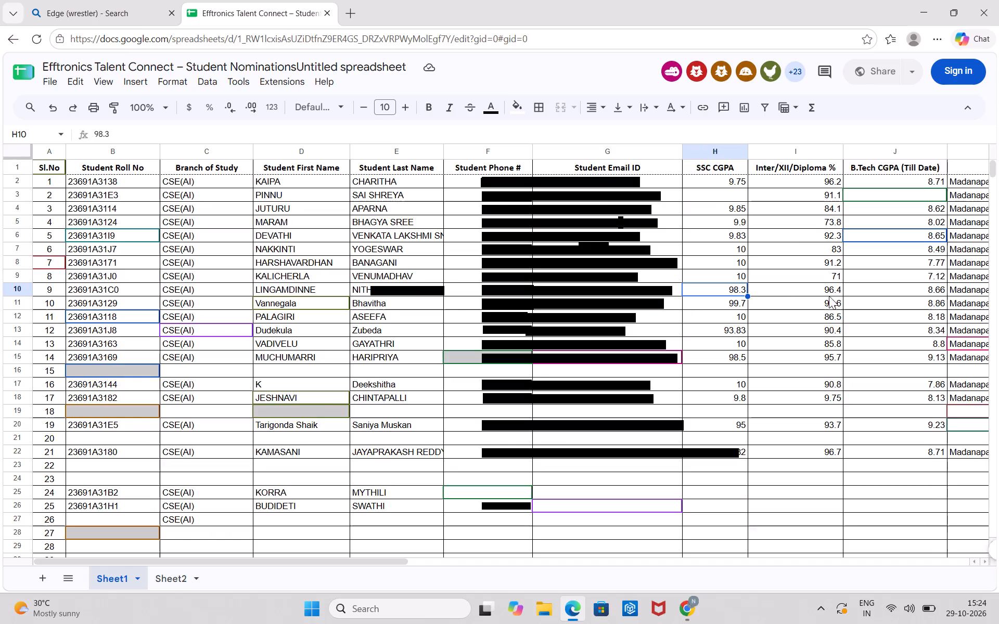
{"action": "left_click", "coordinate": [829, 296]}
{"action": "left_click", "coordinate": [931, 288]}
Enter Yes for Sl.No 21 in the column on willingness for Efftronics' terms and conditions.
{"action": "scroll", "coordinate": [931, 288], "scroll_direction": "left", "scroll_amount": 2}
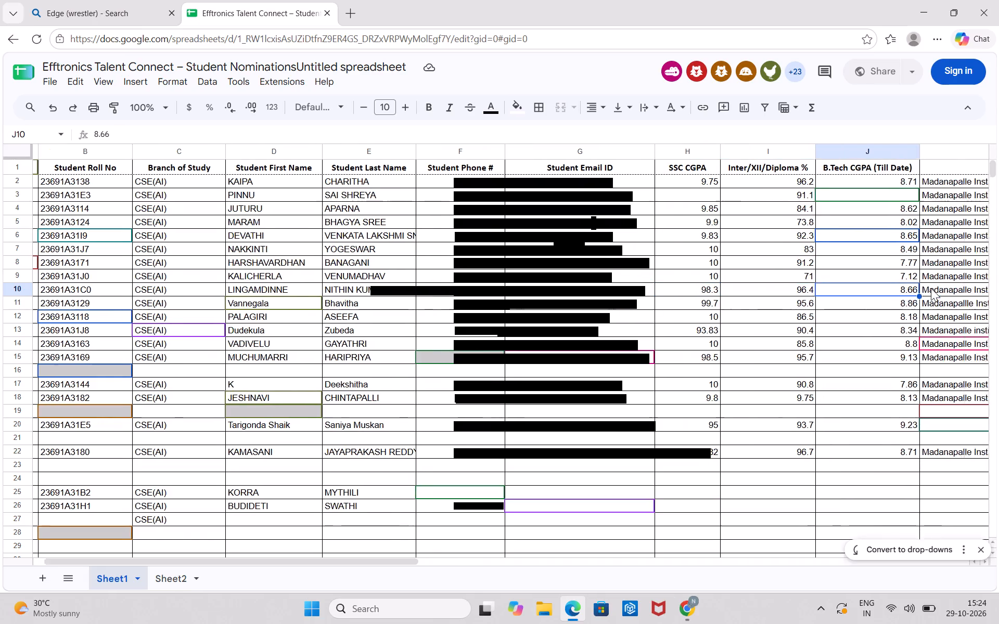
{"action": "scroll", "coordinate": [931, 288], "scroll_direction": "left", "scroll_amount": 5}
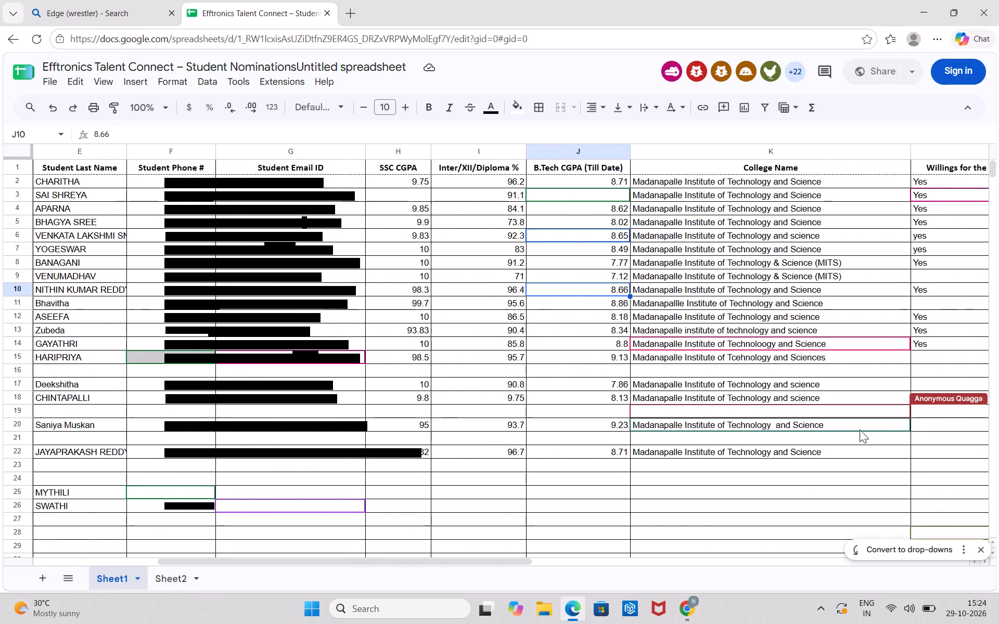
{"action": "left_click", "coordinate": [748, 450]}
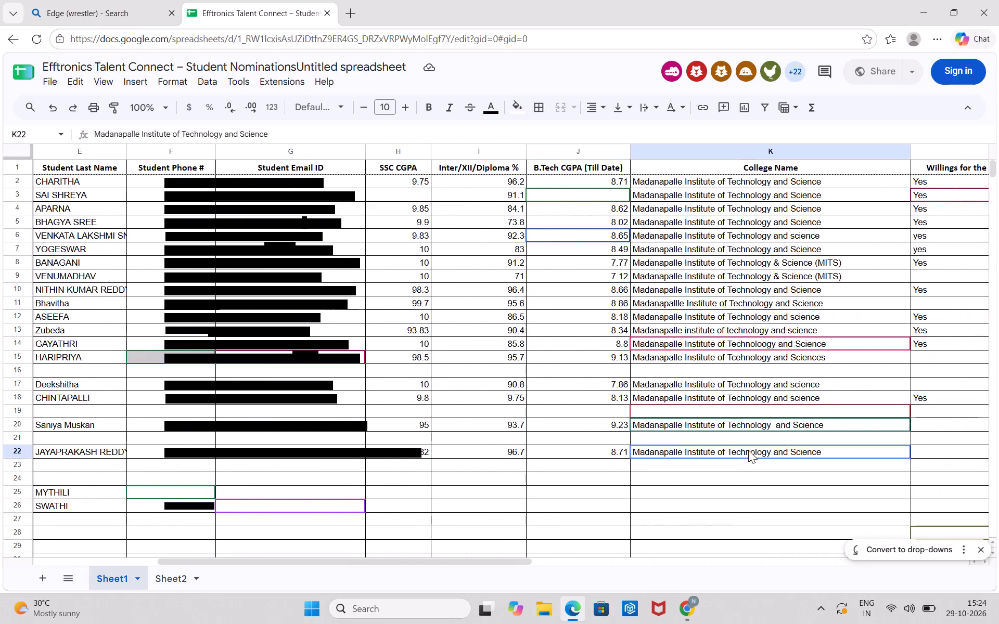
{"action": "left_click", "coordinate": [937, 453]}
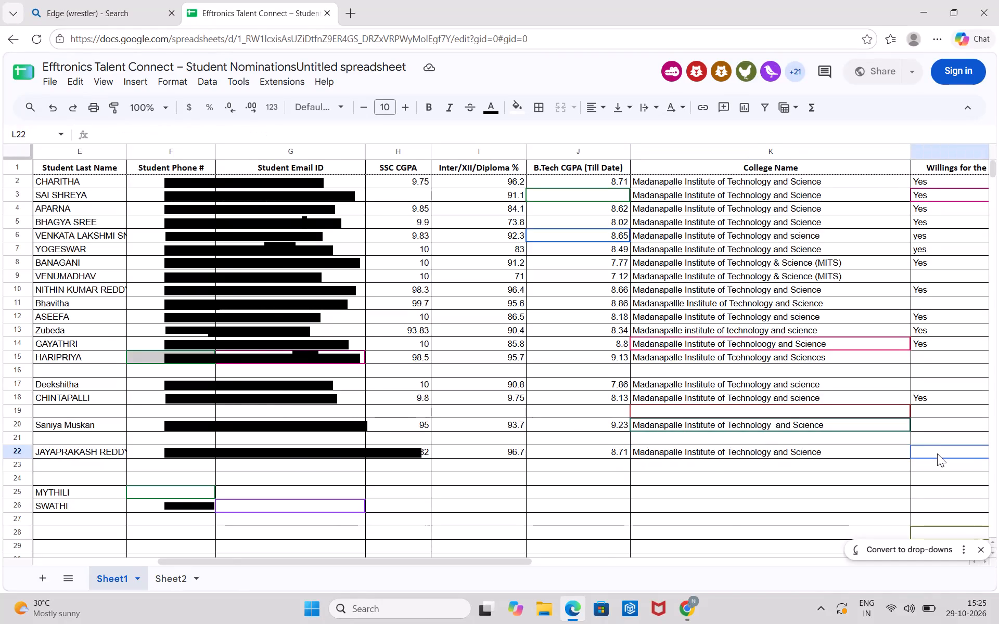
{"action": "type", "text": "Yes"}
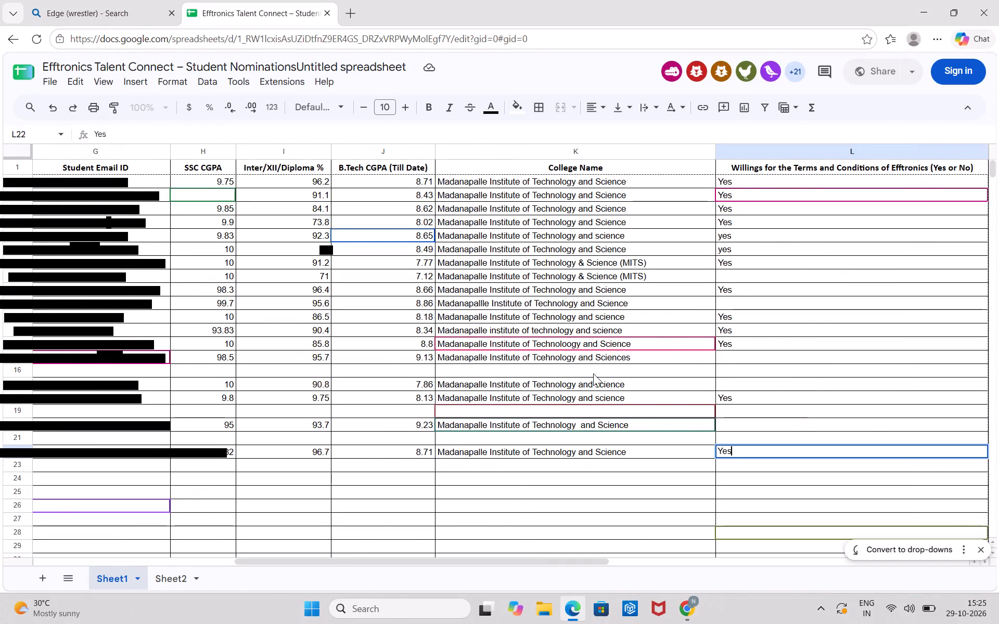
{"action": "scroll", "coordinate": [593, 373], "scroll_direction": "left", "scroll_amount": 3}
{"action": "scroll", "coordinate": [593, 373], "scroll_direction": "right", "scroll_amount": 2}
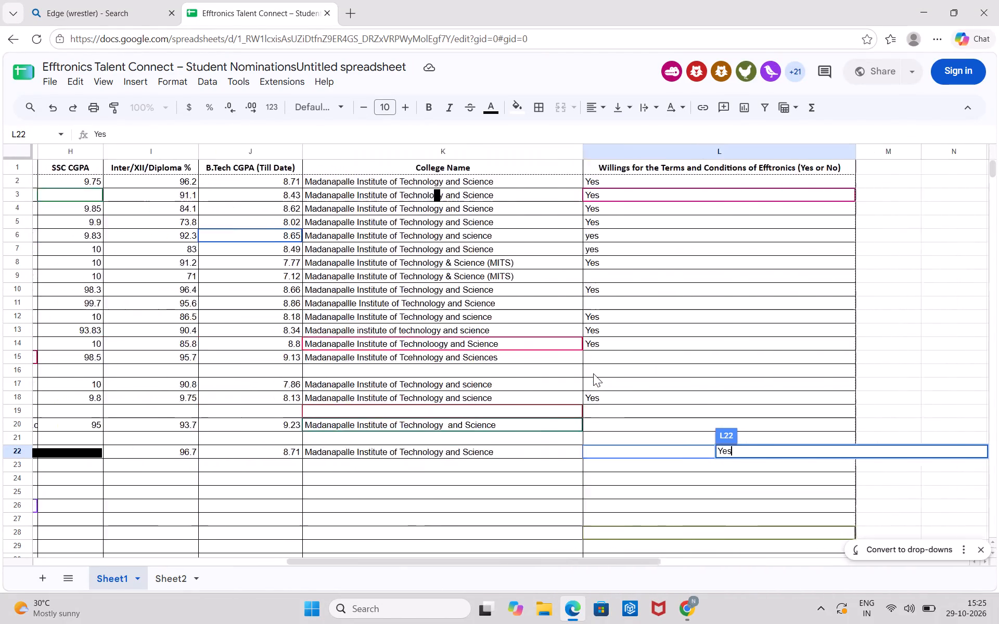
{"action": "scroll", "coordinate": [593, 373], "scroll_direction": "right", "scroll_amount": 3}
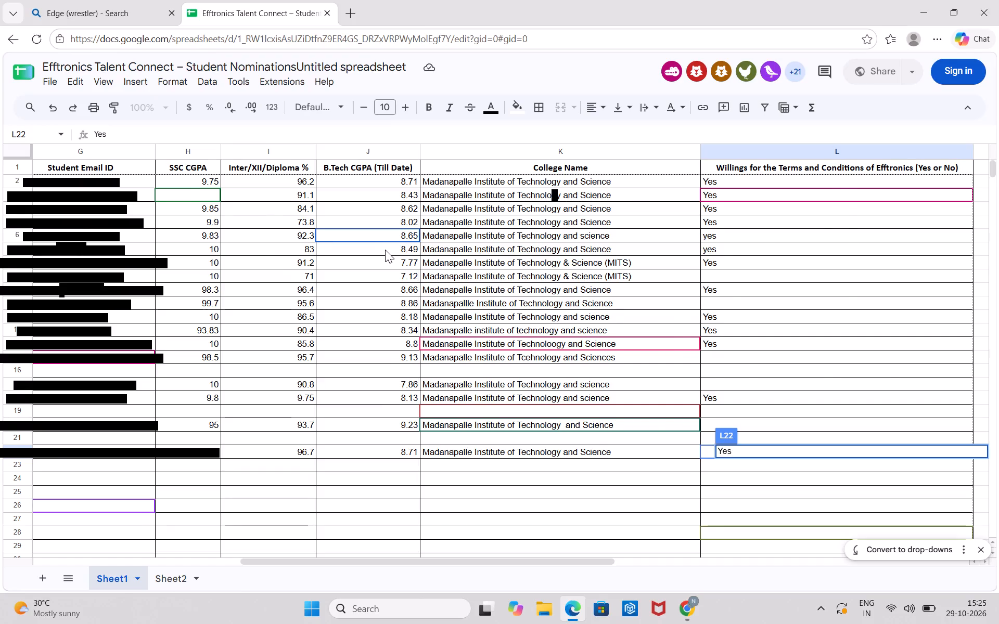
{"action": "scroll", "coordinate": [385, 250], "scroll_direction": "right", "scroll_amount": 5}
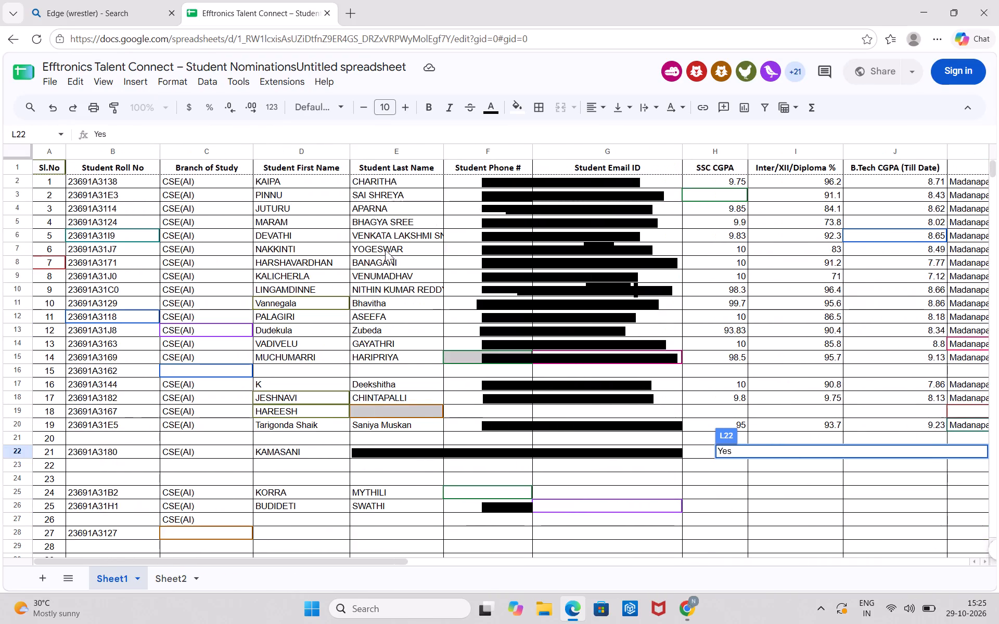
{"action": "left_click", "coordinate": [385, 250]}
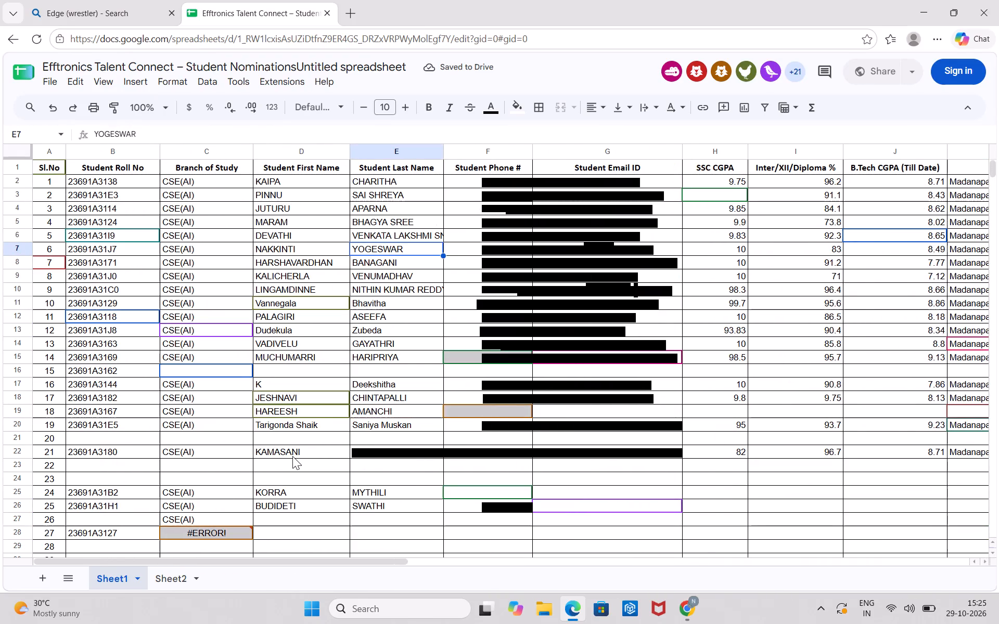
{"action": "scroll", "coordinate": [641, 393], "scroll_direction": "left", "scroll_amount": 2}
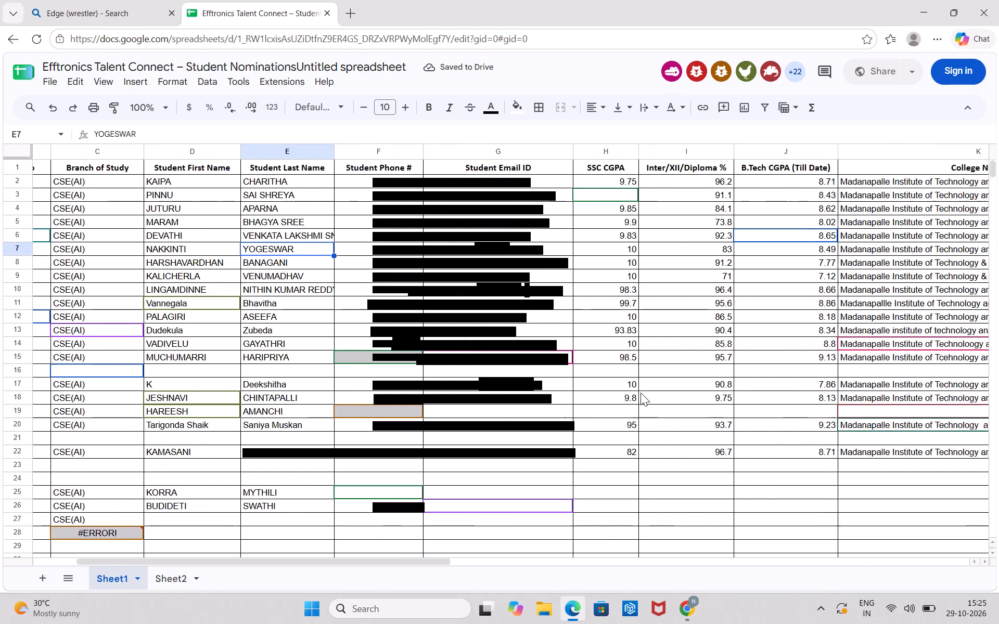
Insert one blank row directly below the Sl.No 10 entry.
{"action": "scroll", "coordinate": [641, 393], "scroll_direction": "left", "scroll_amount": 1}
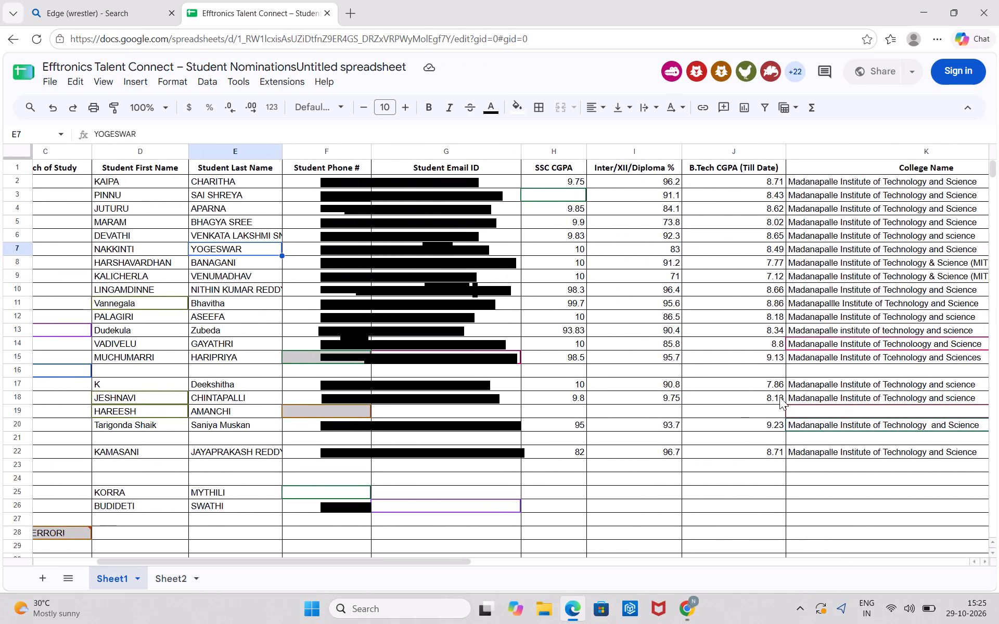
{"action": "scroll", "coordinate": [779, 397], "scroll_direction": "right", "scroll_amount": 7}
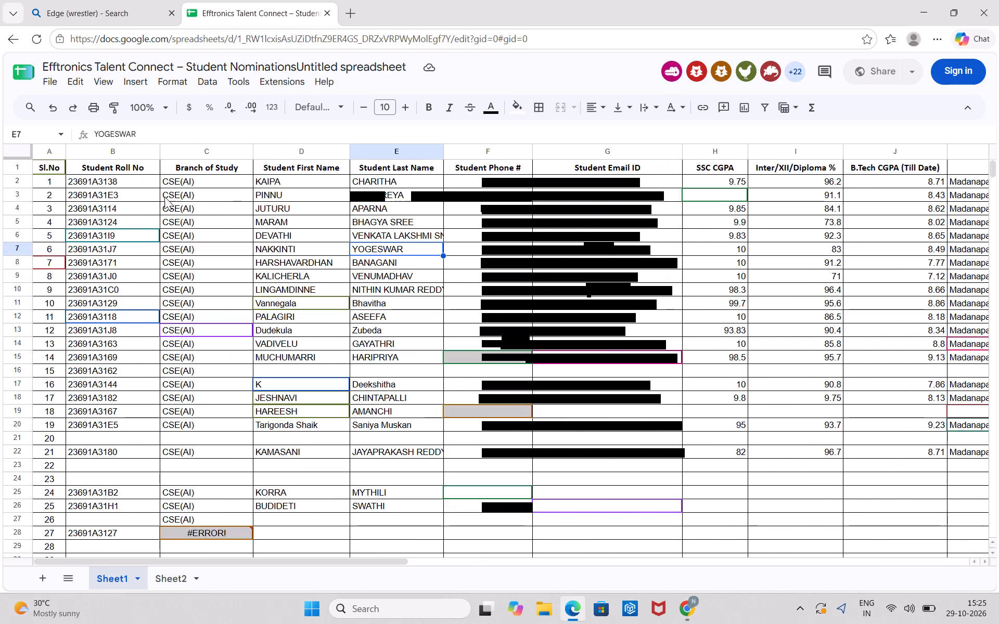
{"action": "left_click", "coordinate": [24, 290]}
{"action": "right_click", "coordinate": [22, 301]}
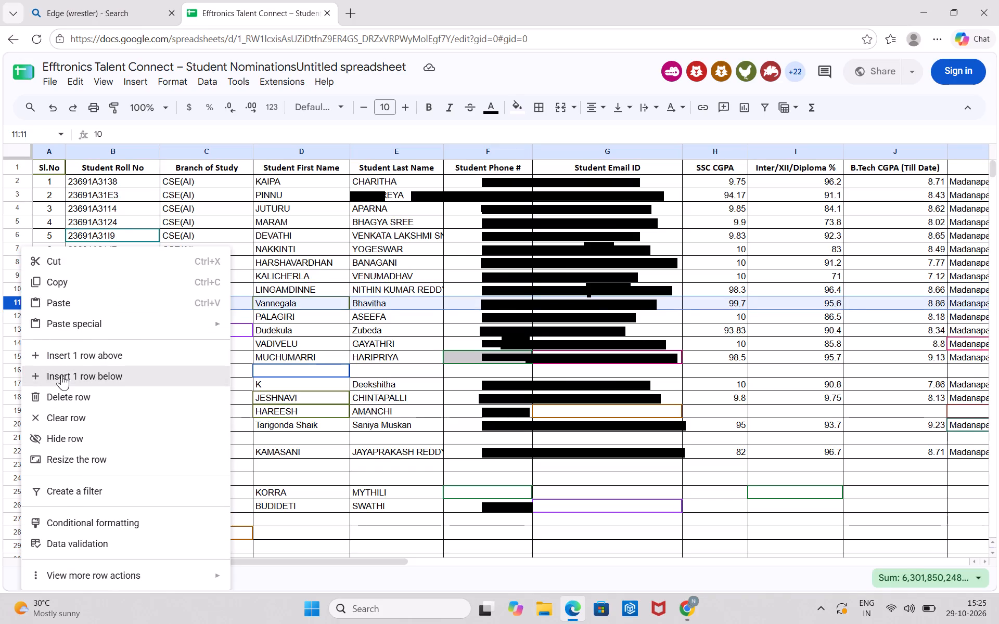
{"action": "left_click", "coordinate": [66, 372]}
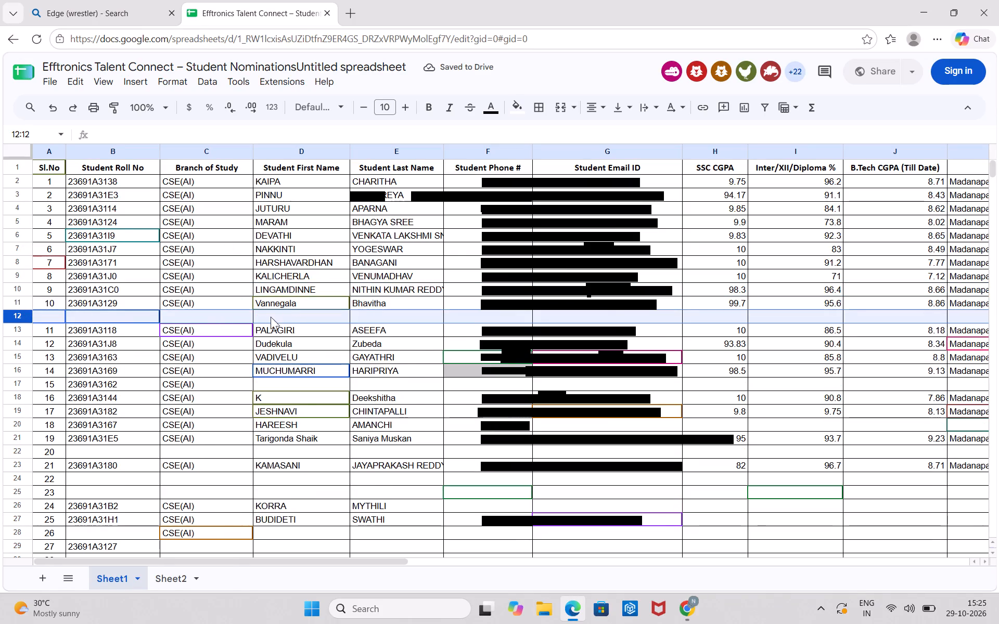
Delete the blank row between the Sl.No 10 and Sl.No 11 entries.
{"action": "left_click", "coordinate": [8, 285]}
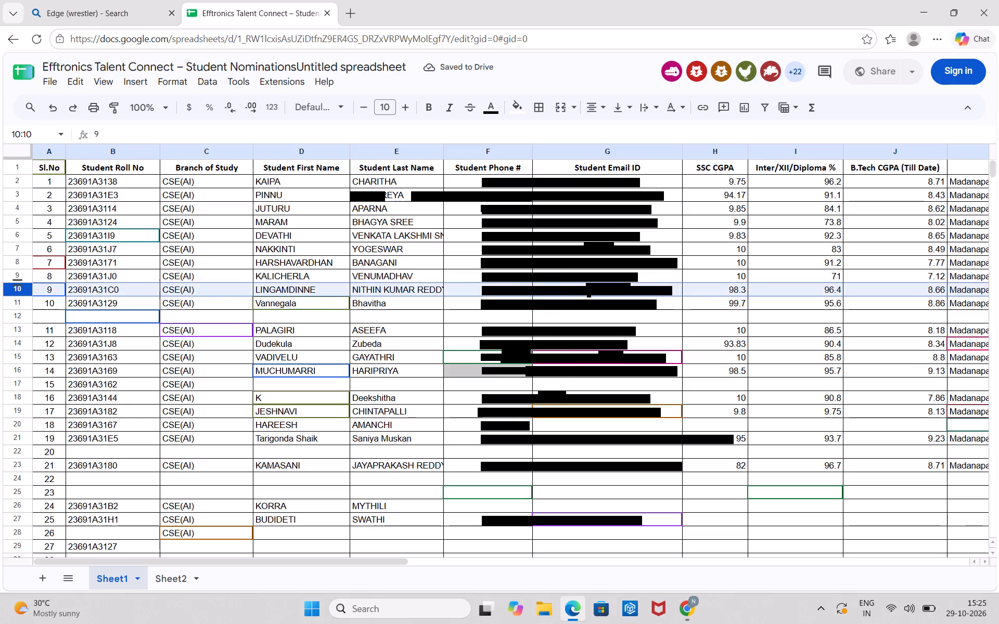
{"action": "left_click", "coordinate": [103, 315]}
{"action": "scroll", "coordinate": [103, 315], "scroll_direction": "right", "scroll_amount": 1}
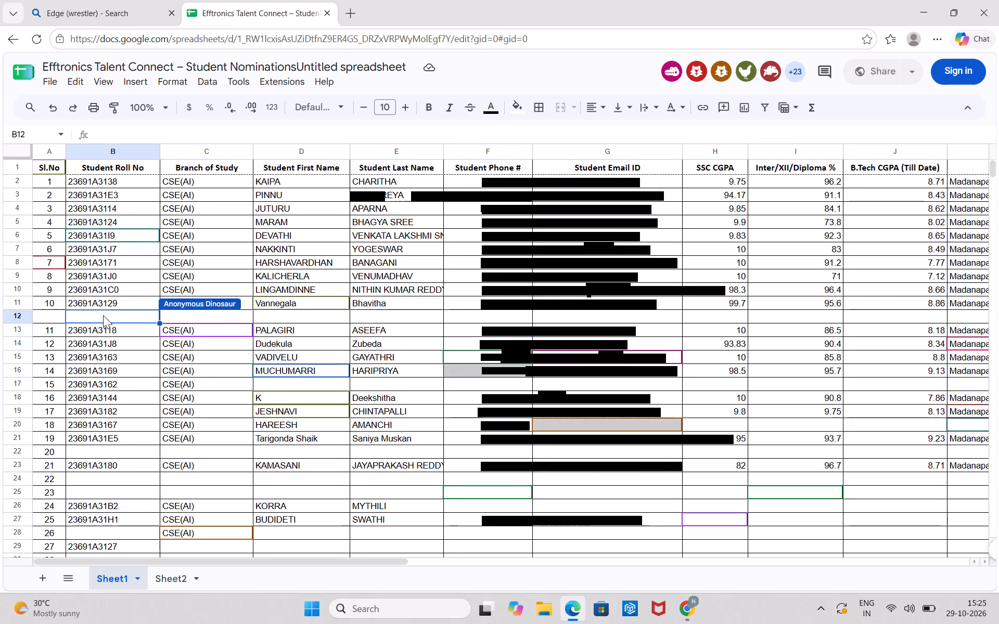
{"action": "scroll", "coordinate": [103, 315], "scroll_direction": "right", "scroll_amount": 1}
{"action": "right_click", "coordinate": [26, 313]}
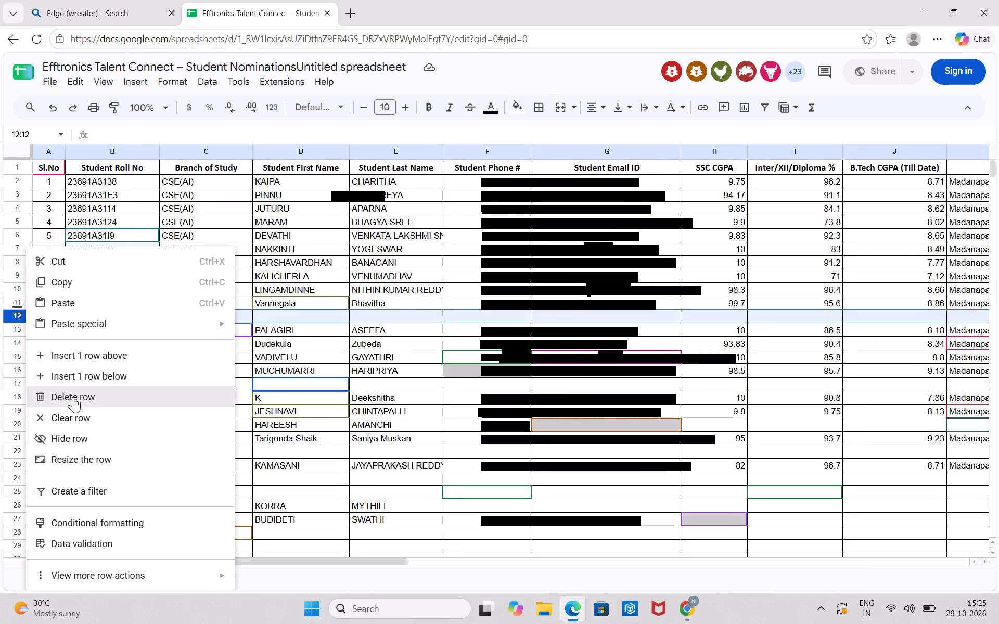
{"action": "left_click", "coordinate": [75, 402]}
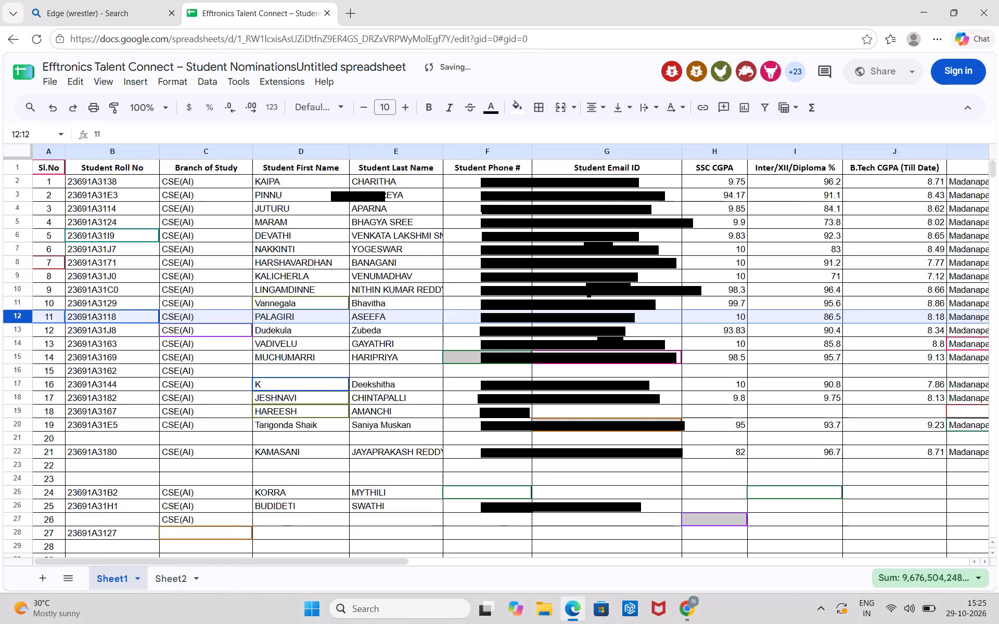
Insert one blank row directly below the Sl.No 9 entry.
{"action": "left_click", "coordinate": [17, 292]}
{"action": "right_click", "coordinate": [17, 292]}
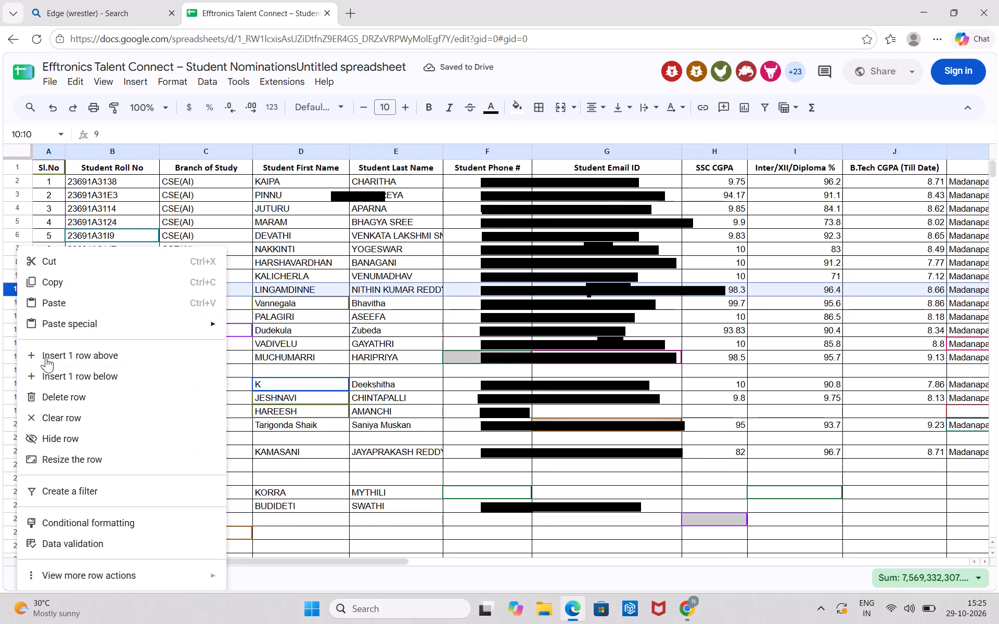
{"action": "left_click", "coordinate": [80, 376]}
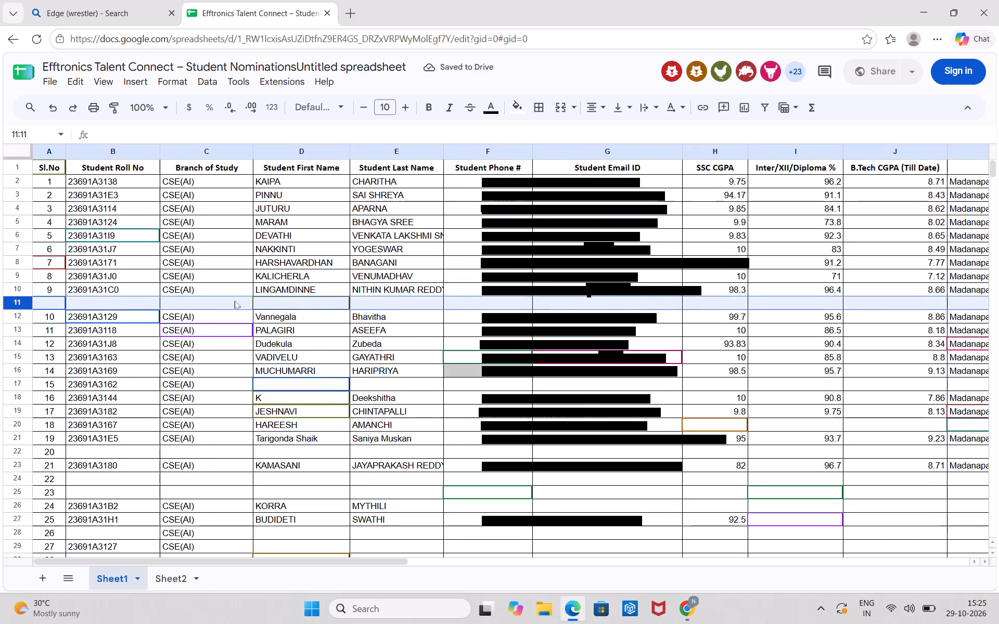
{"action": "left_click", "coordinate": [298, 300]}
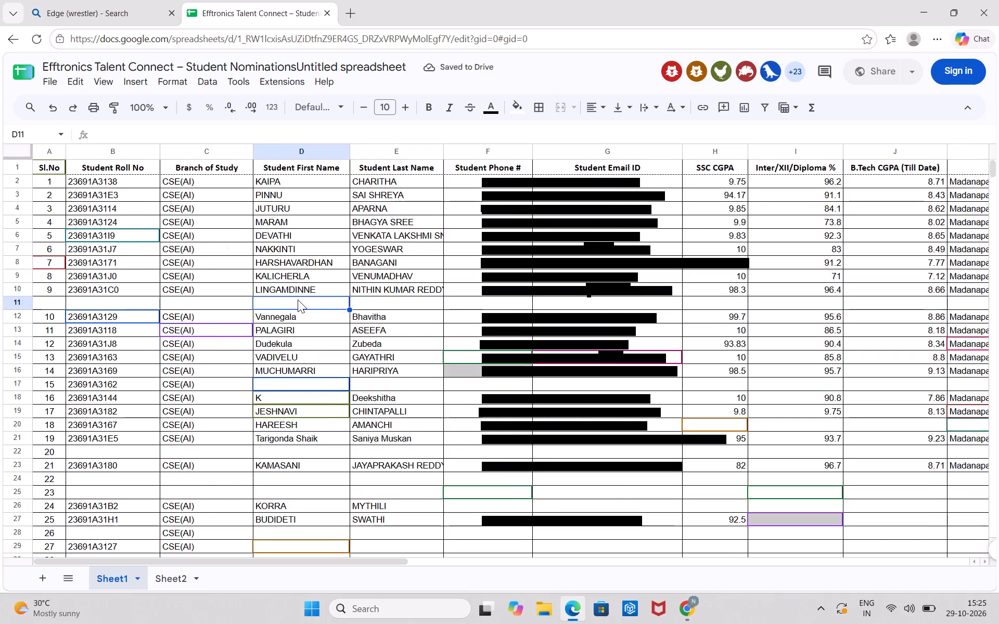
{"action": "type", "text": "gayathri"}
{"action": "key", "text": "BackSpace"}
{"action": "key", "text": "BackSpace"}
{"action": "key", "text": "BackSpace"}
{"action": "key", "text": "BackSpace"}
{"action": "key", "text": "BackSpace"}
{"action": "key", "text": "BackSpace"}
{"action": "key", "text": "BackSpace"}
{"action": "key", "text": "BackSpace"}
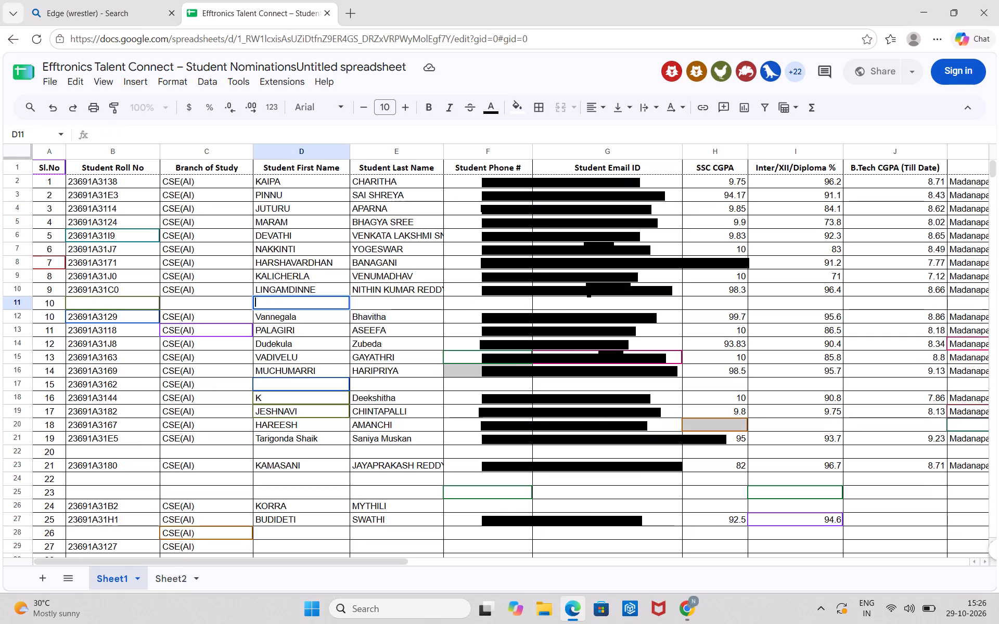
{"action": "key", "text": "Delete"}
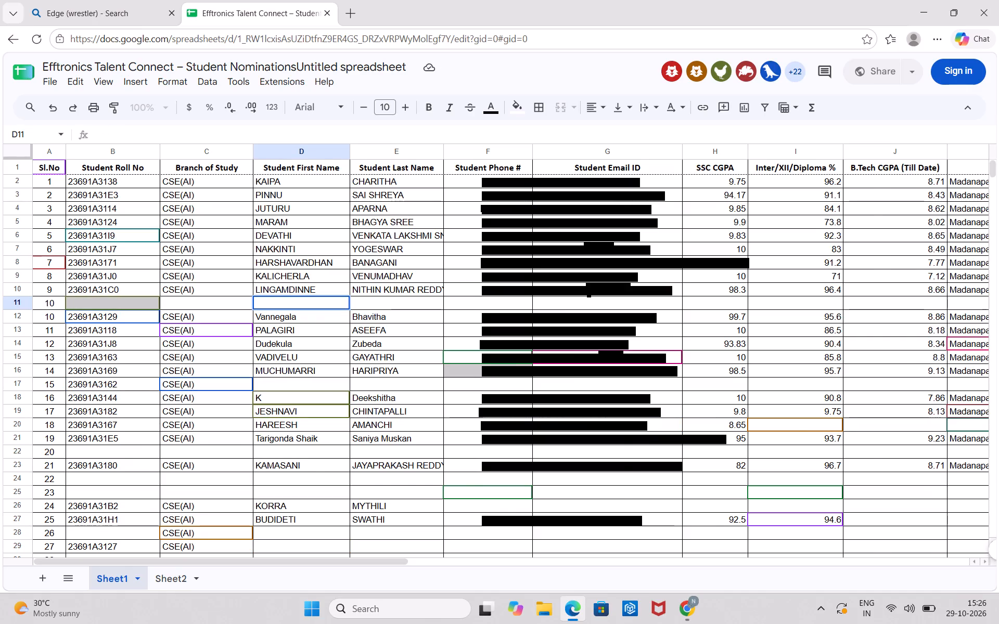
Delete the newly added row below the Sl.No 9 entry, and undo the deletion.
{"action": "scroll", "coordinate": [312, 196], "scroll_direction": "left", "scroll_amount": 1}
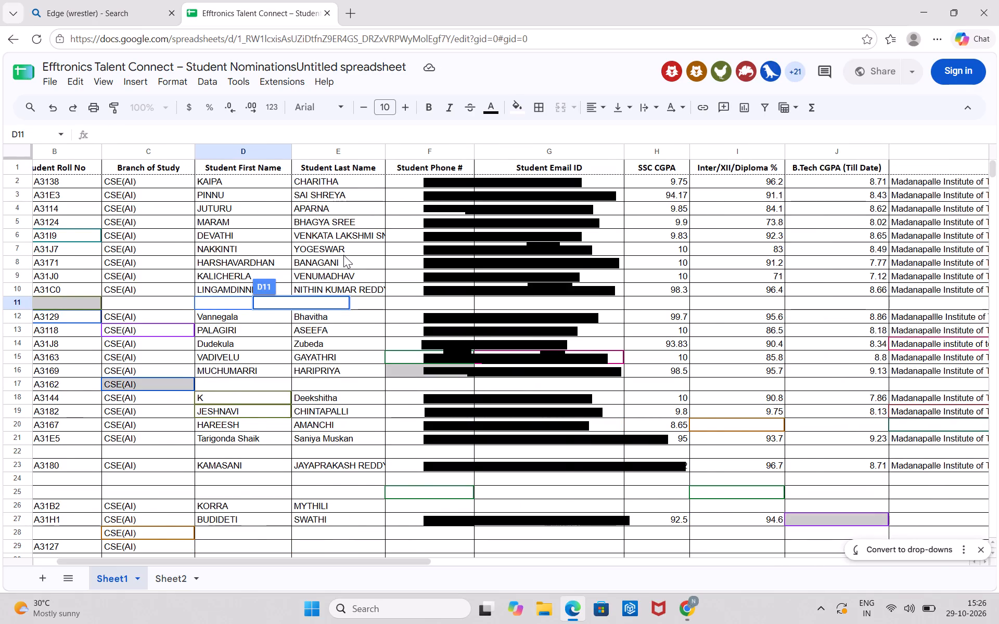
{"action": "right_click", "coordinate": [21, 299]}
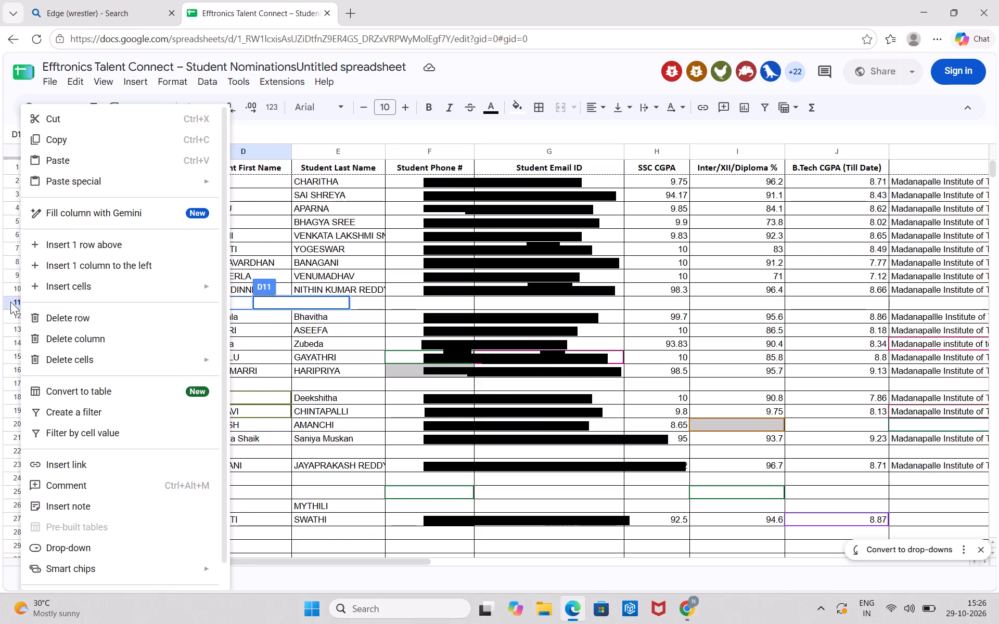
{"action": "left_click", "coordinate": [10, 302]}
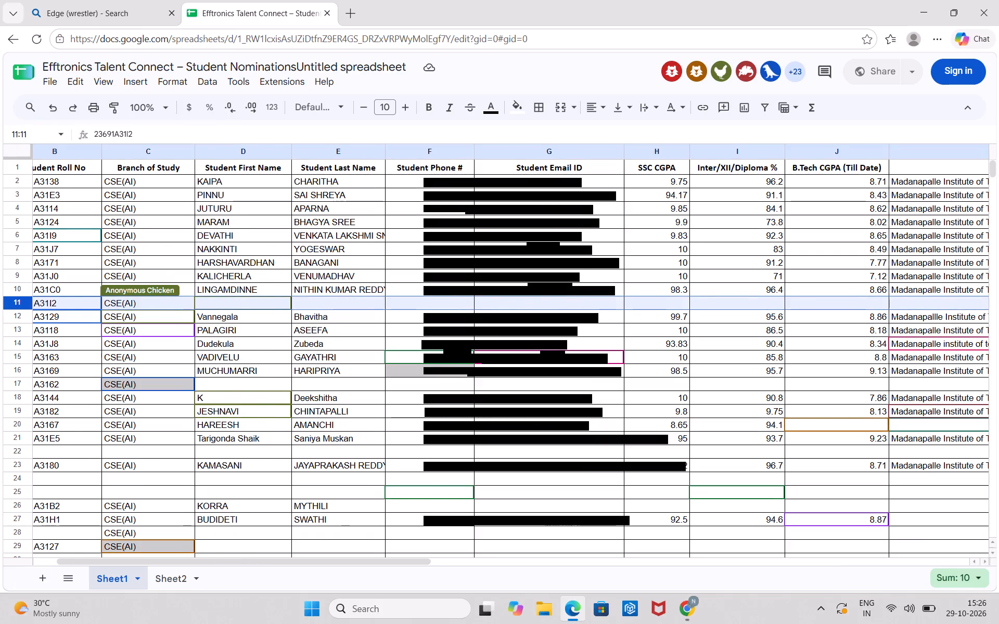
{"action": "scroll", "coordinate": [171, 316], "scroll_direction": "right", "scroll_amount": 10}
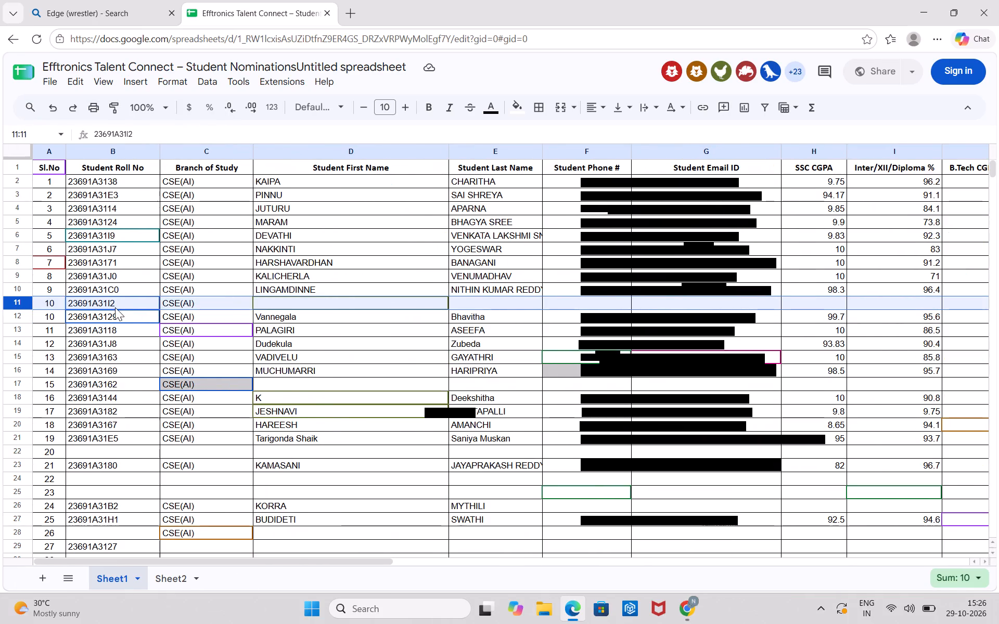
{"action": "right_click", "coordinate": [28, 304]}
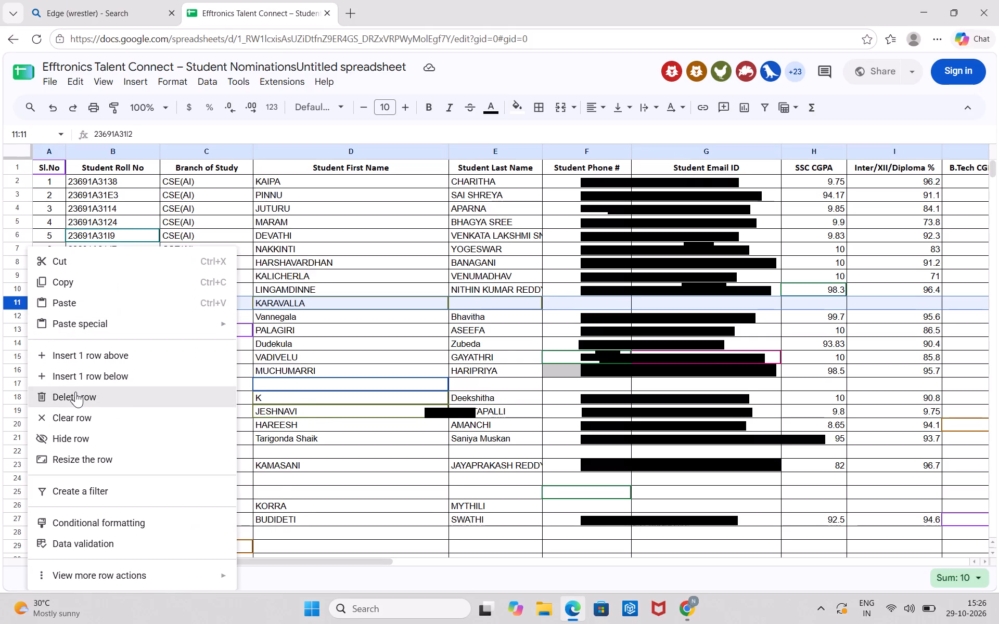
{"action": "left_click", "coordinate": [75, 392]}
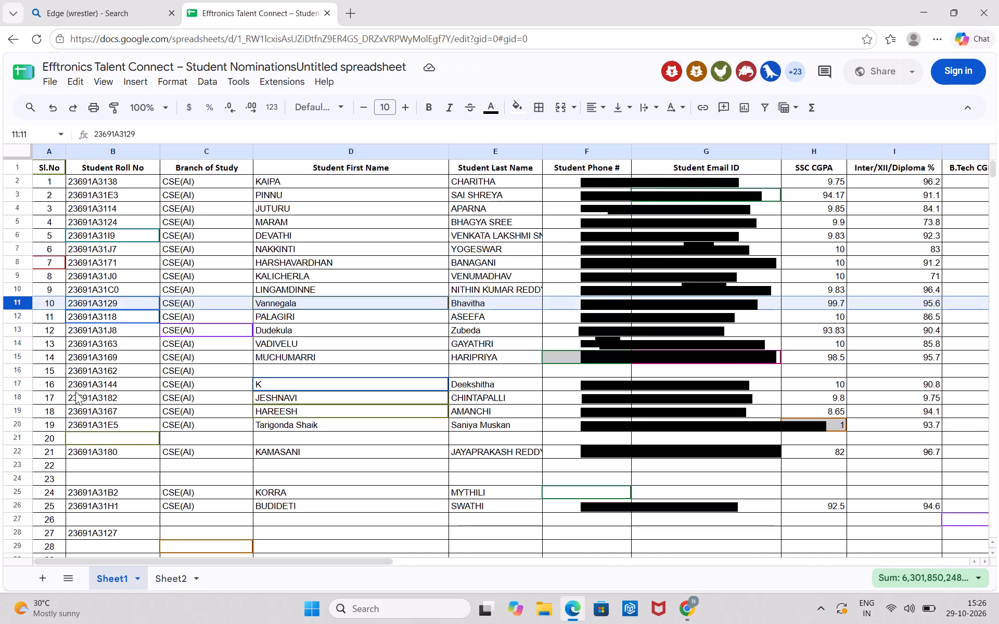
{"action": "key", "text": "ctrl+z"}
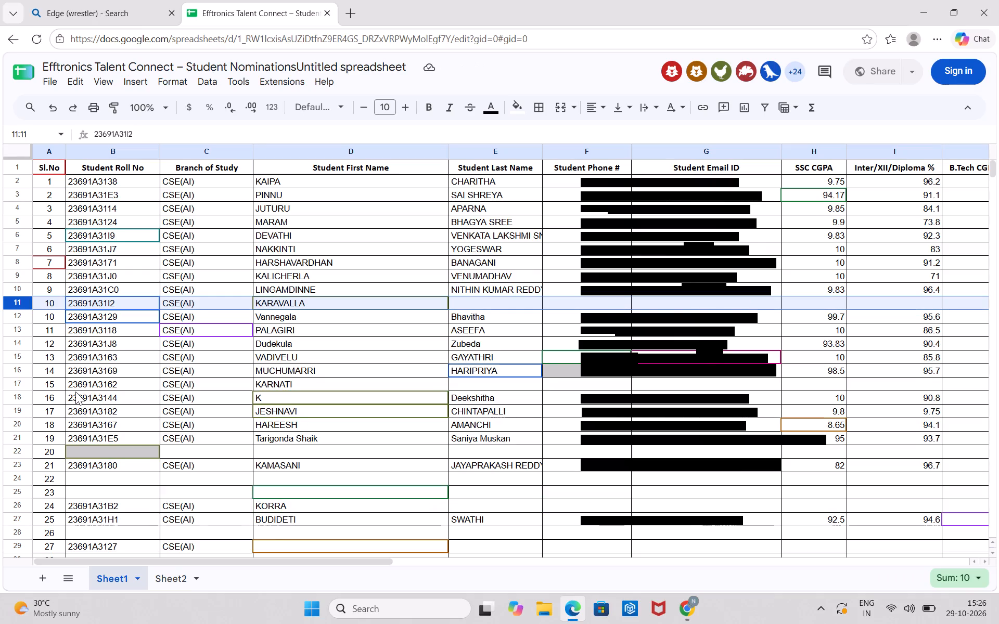
Look over the filled and empty nomination rows from the added row 11 down to about Sl.No 36.
{"action": "left_click", "coordinate": [479, 308]}
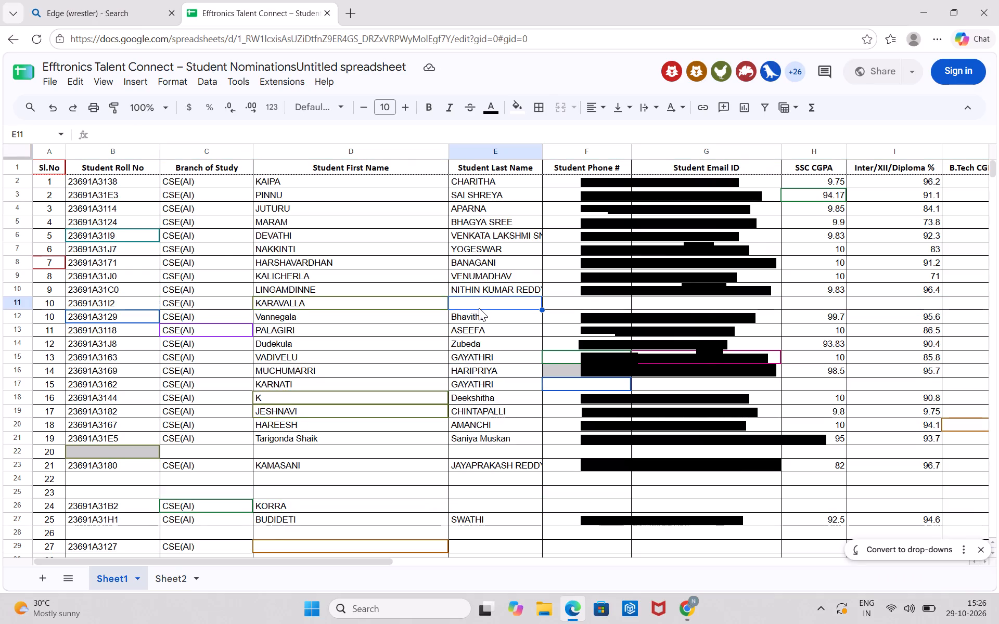
{"action": "left_click", "coordinate": [188, 489]}
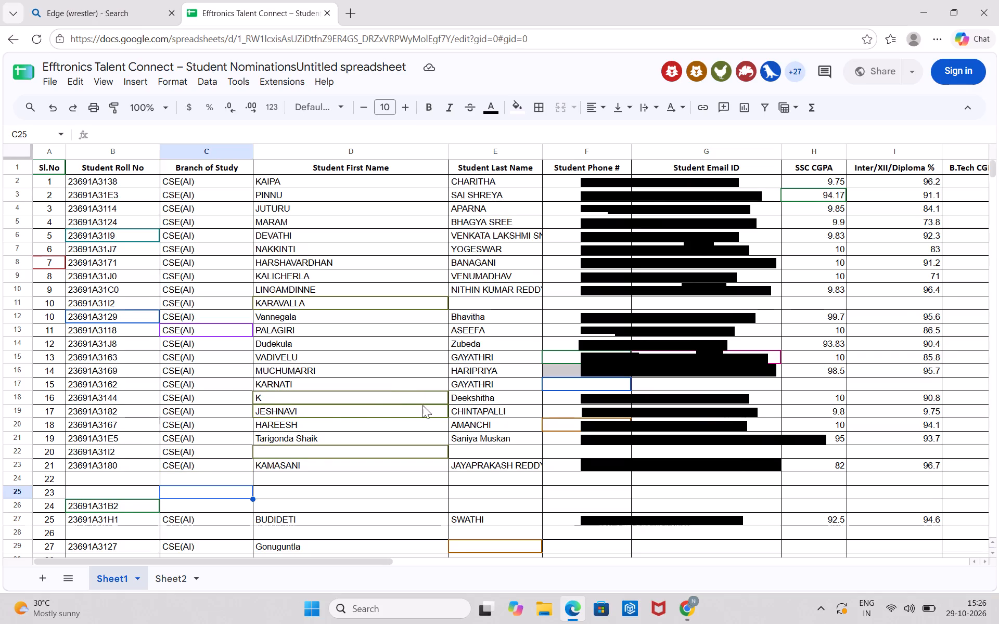
{"action": "scroll", "coordinate": [421, 564], "scroll_direction": "down", "scroll_amount": 1}
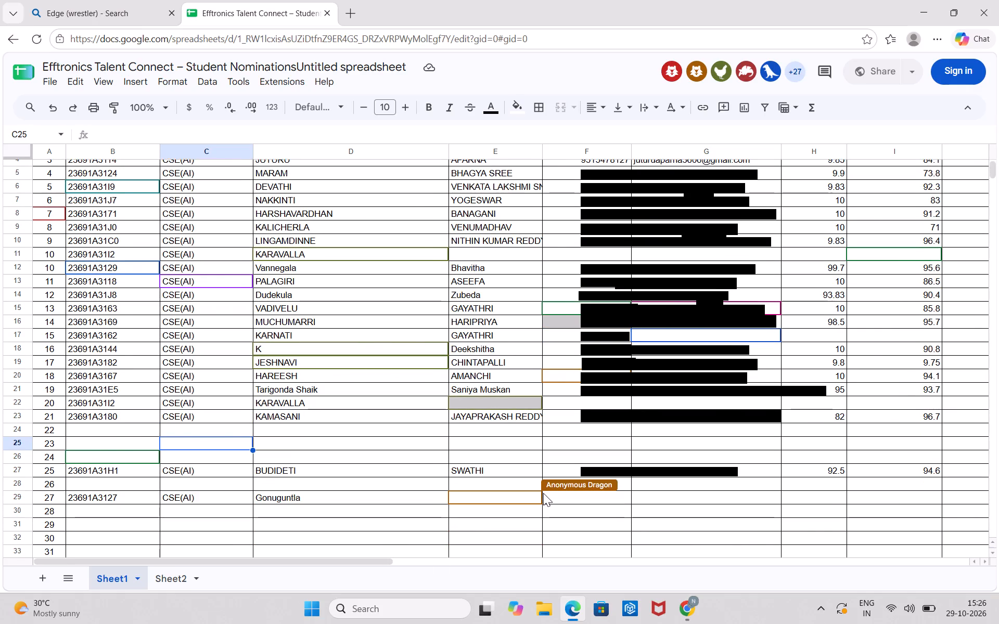
{"action": "scroll", "coordinate": [415, 518], "scroll_direction": "down", "scroll_amount": 1}
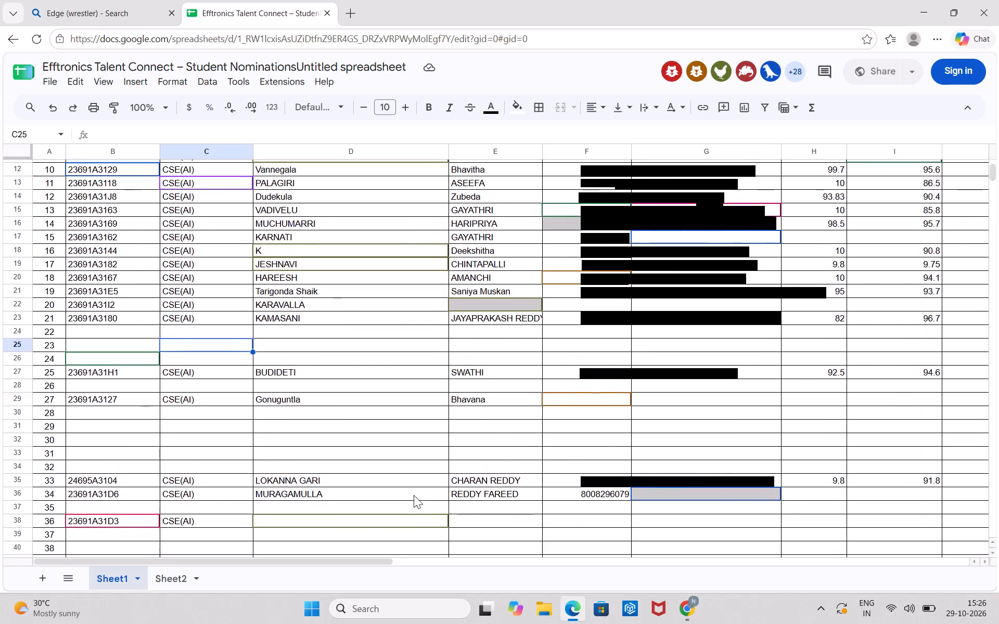
{"action": "left_click", "coordinate": [411, 437]}
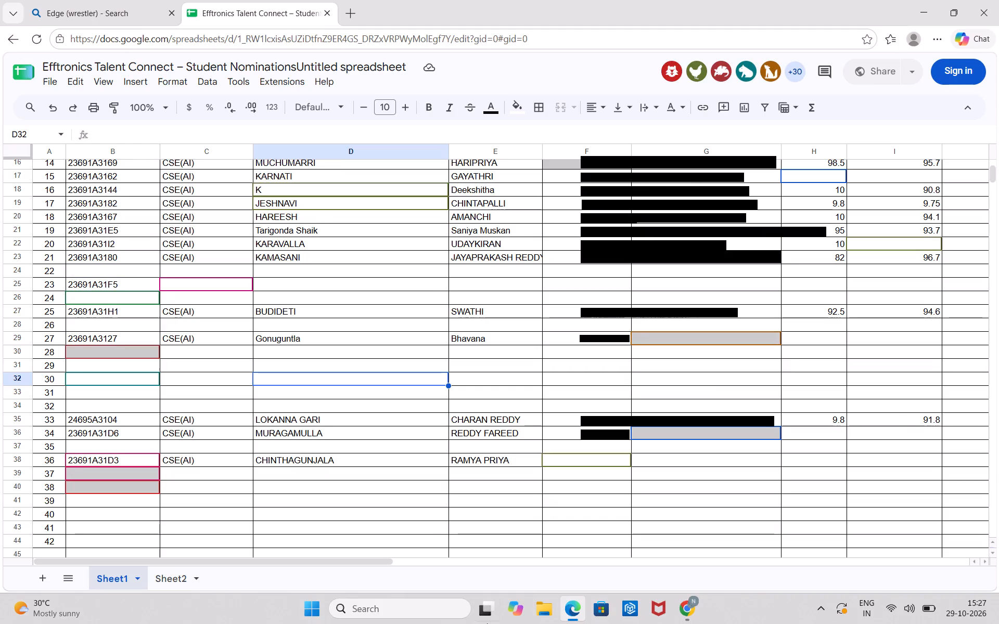
{"action": "left_click_drag", "start_coordinate": [450, 441], "coordinate": [455, 443]}
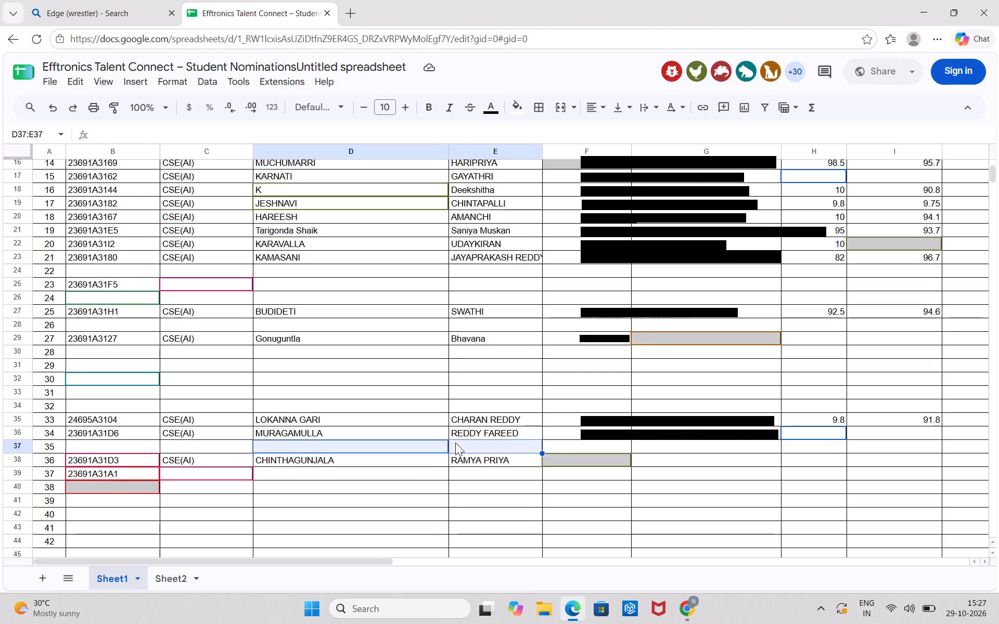
{"action": "left_click", "coordinate": [337, 437]}
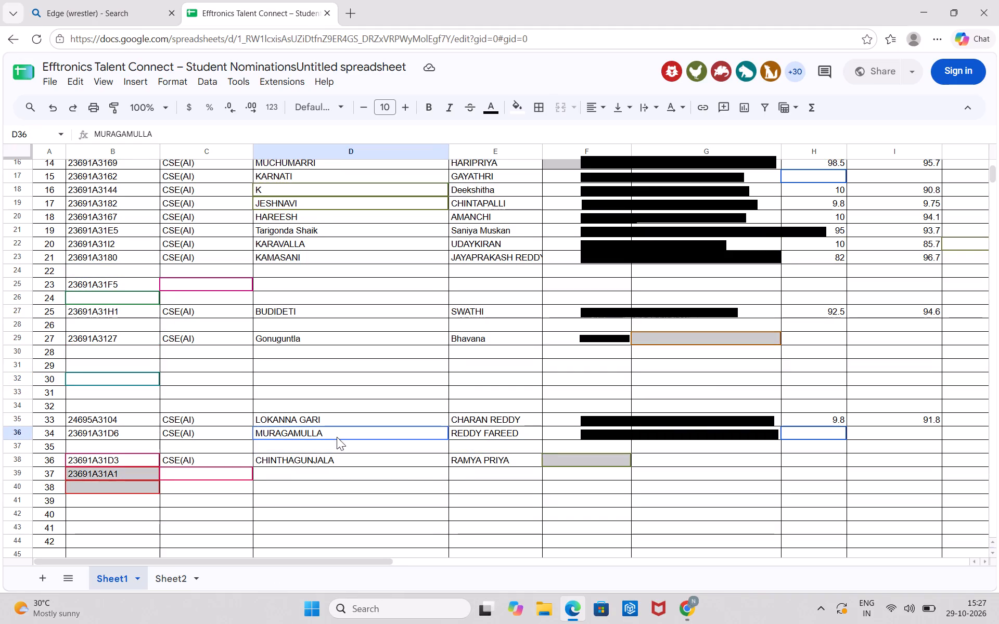
Re-enter the SSC CGPA of the Sl.No 21 student as 82.0.
{"action": "left_click", "coordinate": [845, 255]}
{"action": "type", "text": ".0"}
{"action": "key", "text": "BackSpace"}
{"action": "key", "text": "BackSpace"}
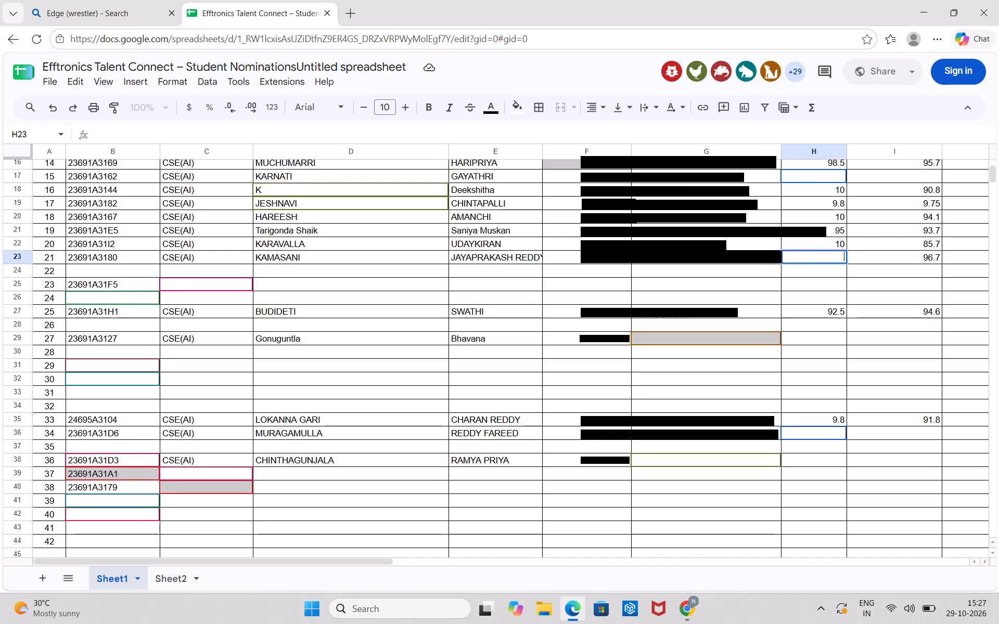
{"action": "key", "text": "8"}
{"action": "type", "text": "2.0"}
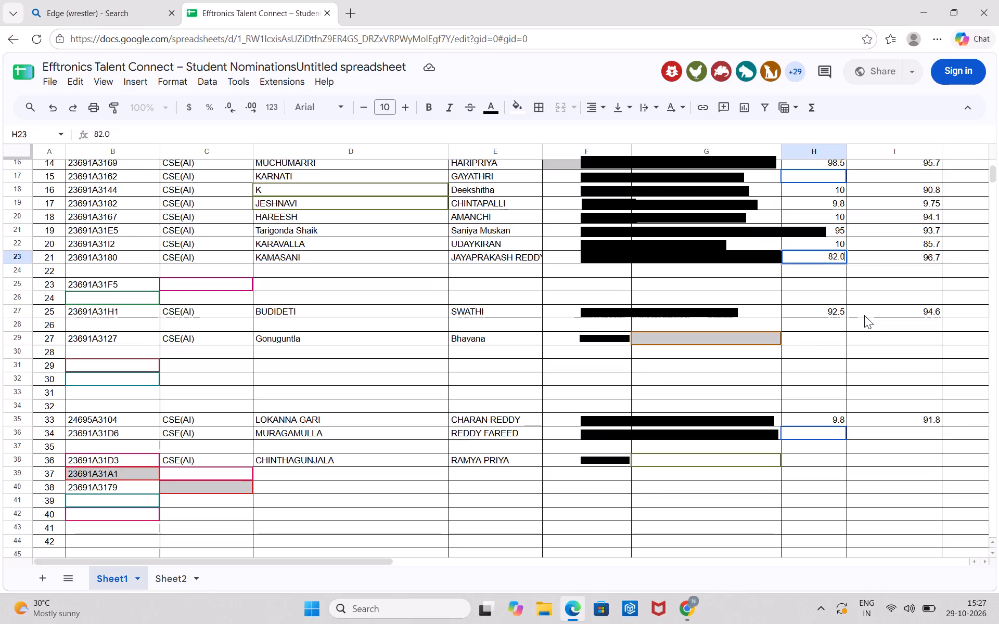
{"action": "left_click", "coordinate": [864, 315]}
Check the SSC CGPA column heading and how the scores beneath it are written for the other students.
{"action": "scroll", "coordinate": [864, 315], "scroll_direction": "up", "scroll_amount": 2}
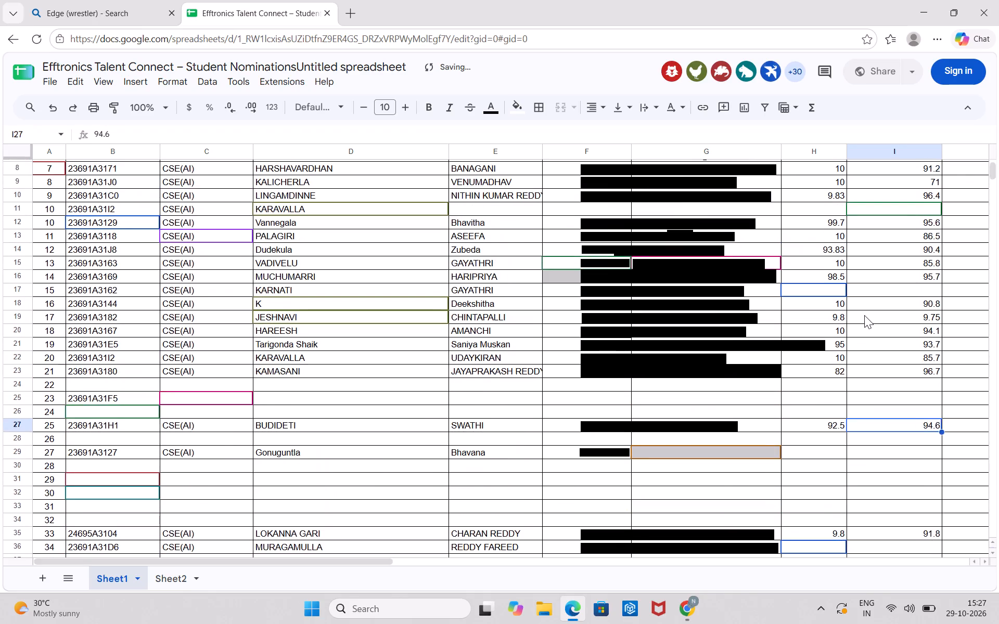
{"action": "scroll", "coordinate": [864, 315], "scroll_direction": "up", "scroll_amount": 4}
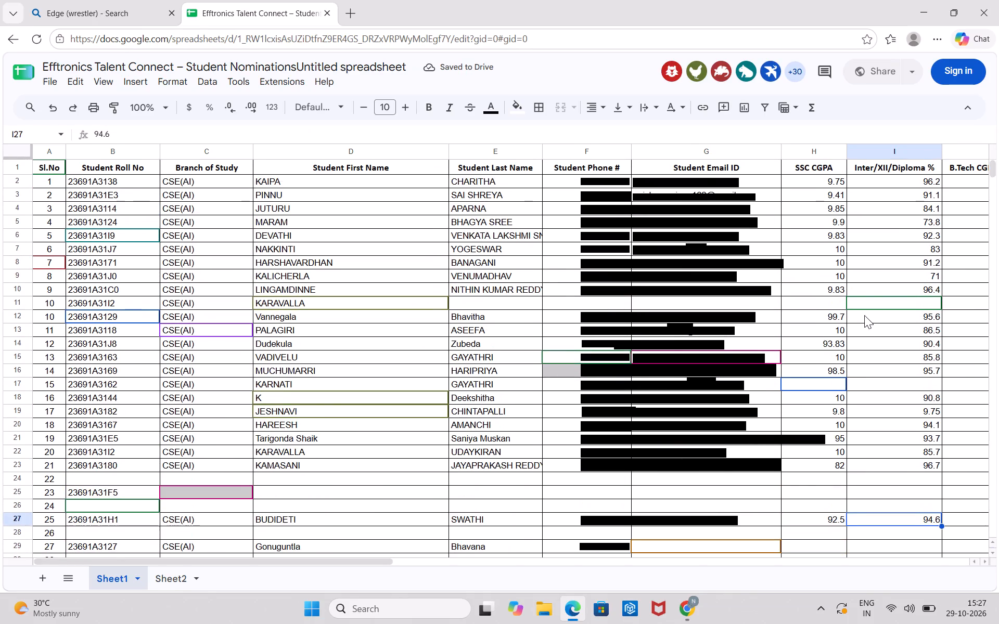
{"action": "scroll", "coordinate": [864, 315], "scroll_direction": "up", "scroll_amount": 1}
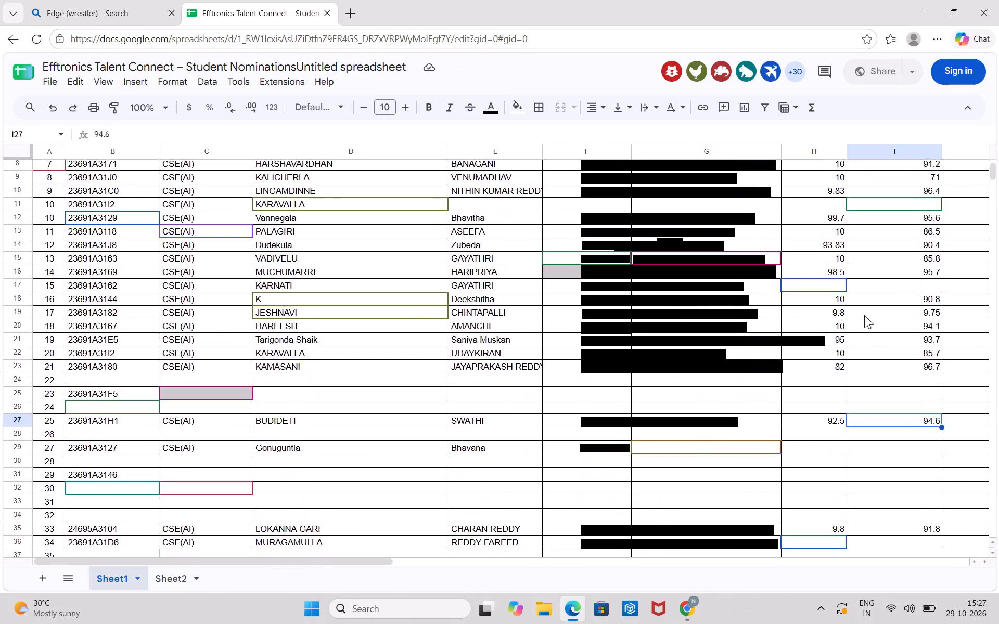
{"action": "scroll", "coordinate": [864, 315], "scroll_direction": "up", "scroll_amount": 1}
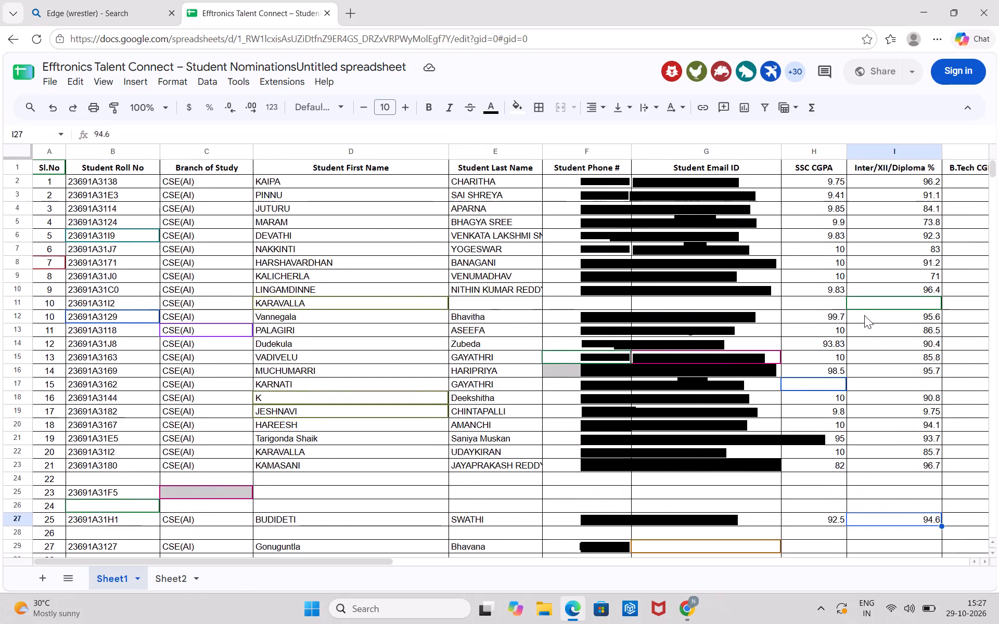
{"action": "left_click", "coordinate": [829, 165]}
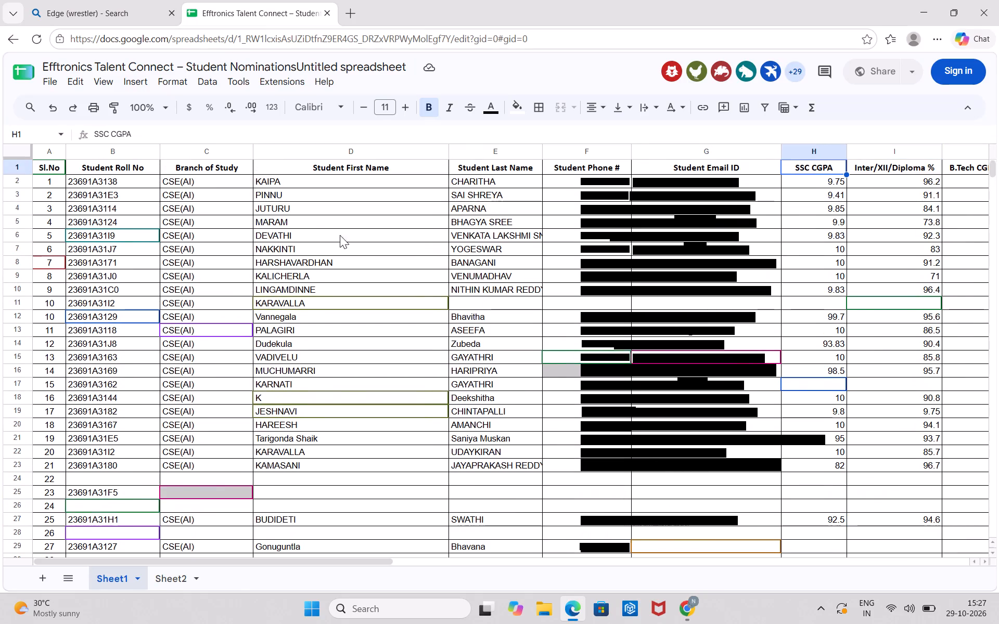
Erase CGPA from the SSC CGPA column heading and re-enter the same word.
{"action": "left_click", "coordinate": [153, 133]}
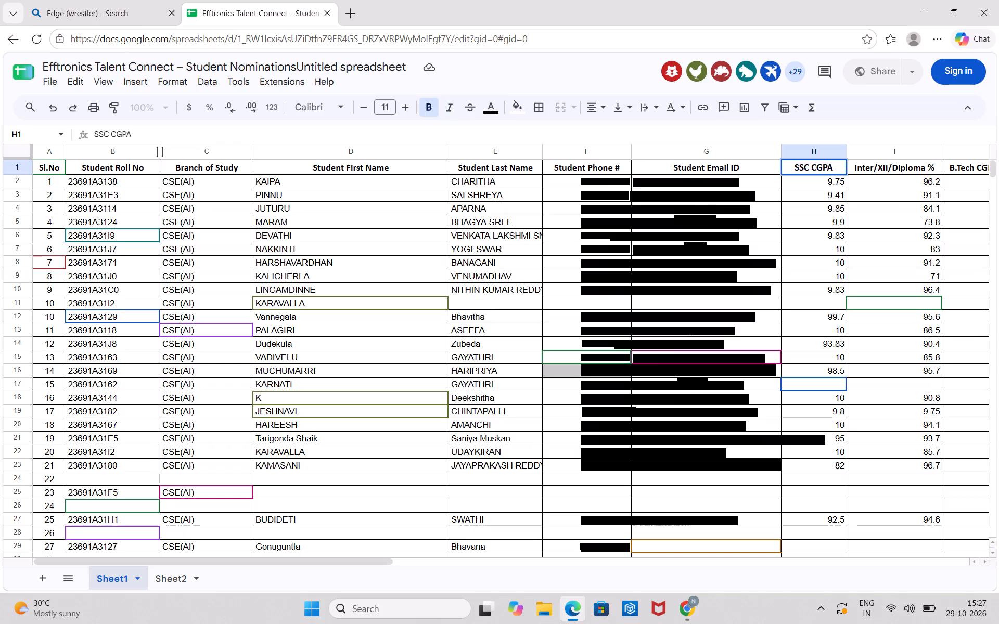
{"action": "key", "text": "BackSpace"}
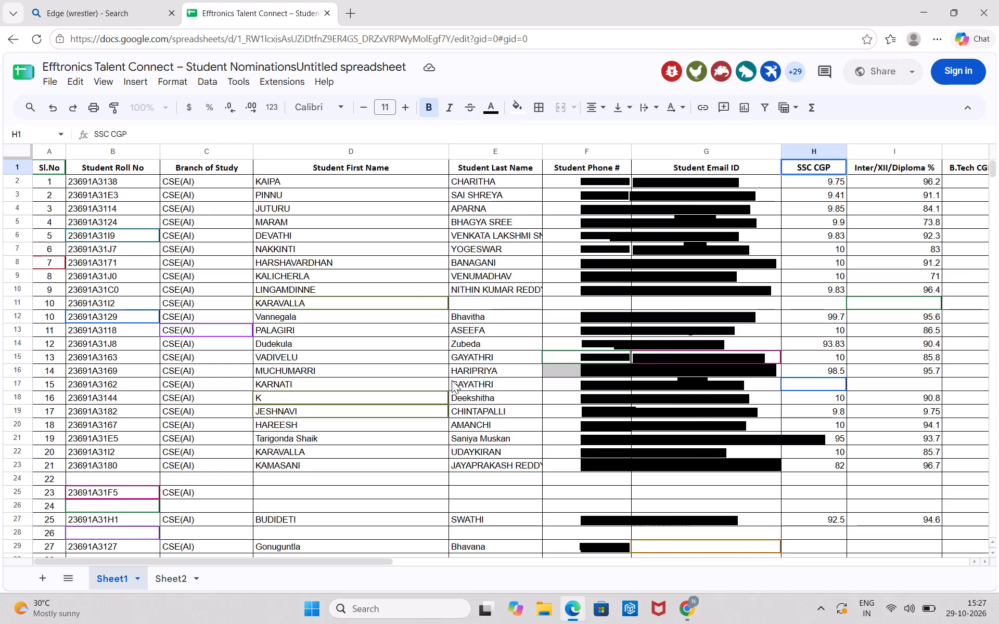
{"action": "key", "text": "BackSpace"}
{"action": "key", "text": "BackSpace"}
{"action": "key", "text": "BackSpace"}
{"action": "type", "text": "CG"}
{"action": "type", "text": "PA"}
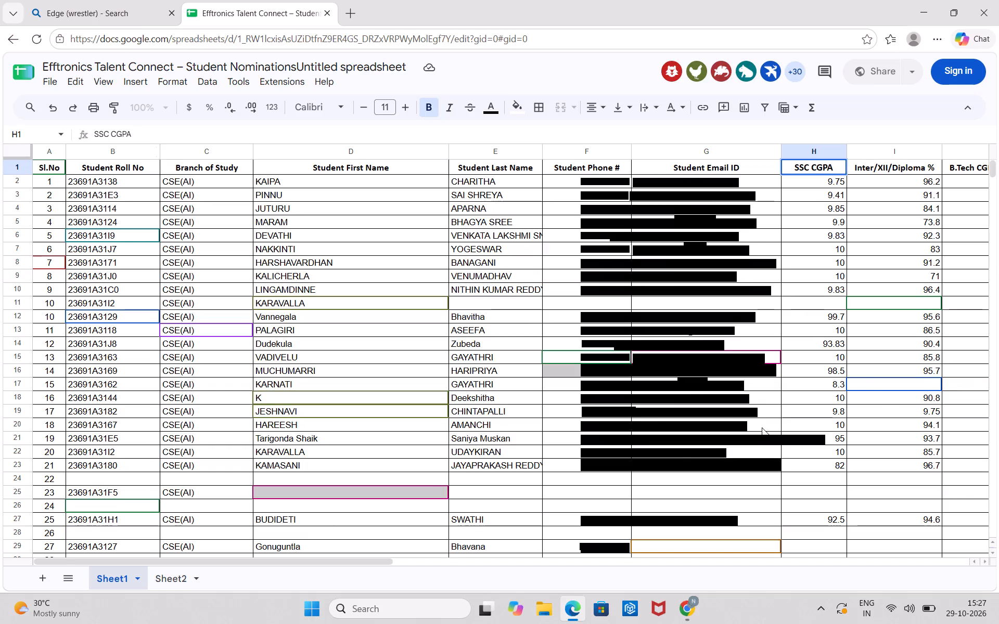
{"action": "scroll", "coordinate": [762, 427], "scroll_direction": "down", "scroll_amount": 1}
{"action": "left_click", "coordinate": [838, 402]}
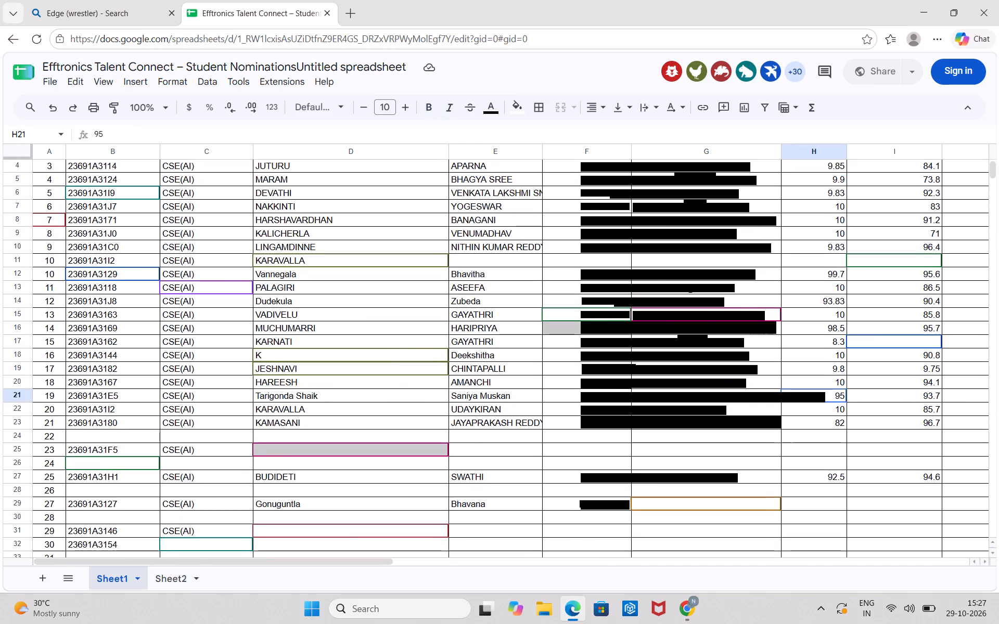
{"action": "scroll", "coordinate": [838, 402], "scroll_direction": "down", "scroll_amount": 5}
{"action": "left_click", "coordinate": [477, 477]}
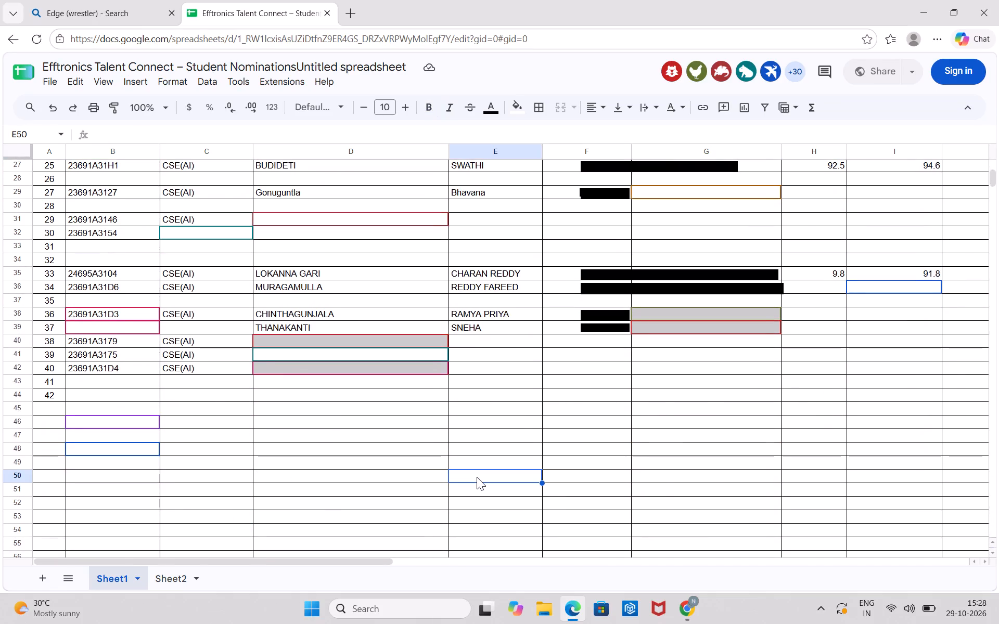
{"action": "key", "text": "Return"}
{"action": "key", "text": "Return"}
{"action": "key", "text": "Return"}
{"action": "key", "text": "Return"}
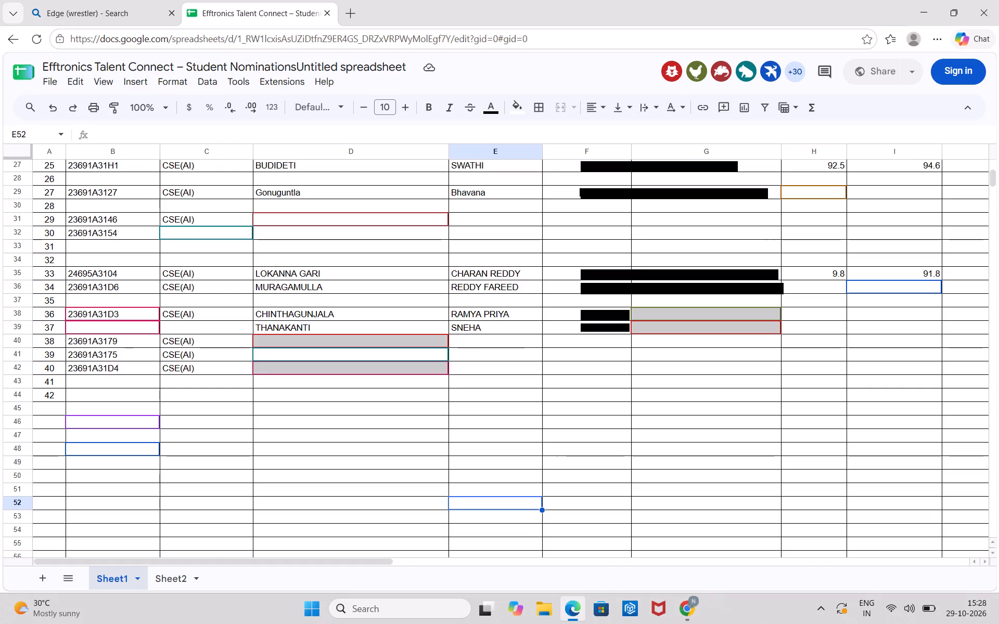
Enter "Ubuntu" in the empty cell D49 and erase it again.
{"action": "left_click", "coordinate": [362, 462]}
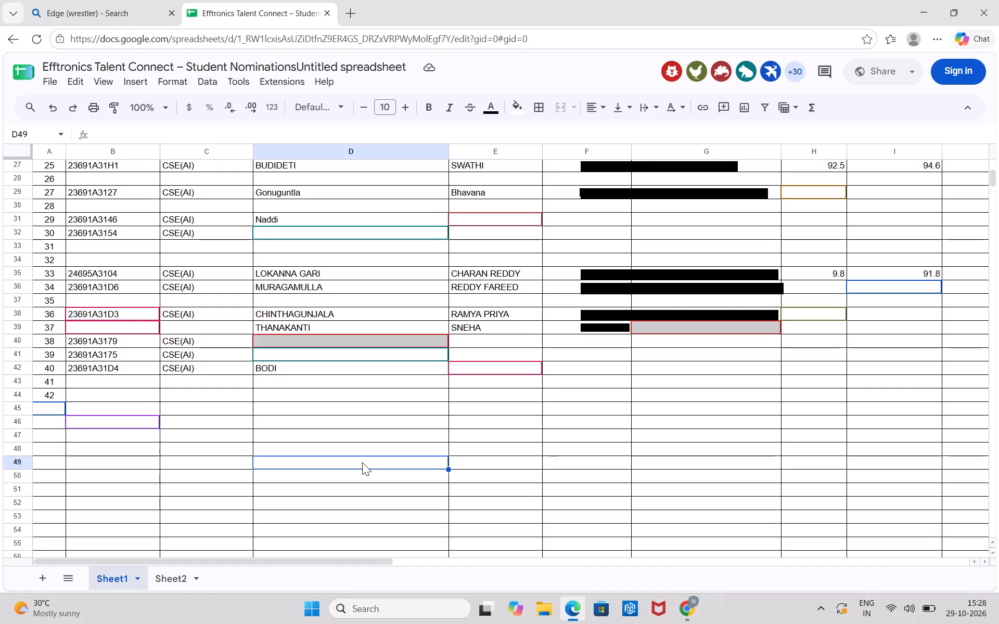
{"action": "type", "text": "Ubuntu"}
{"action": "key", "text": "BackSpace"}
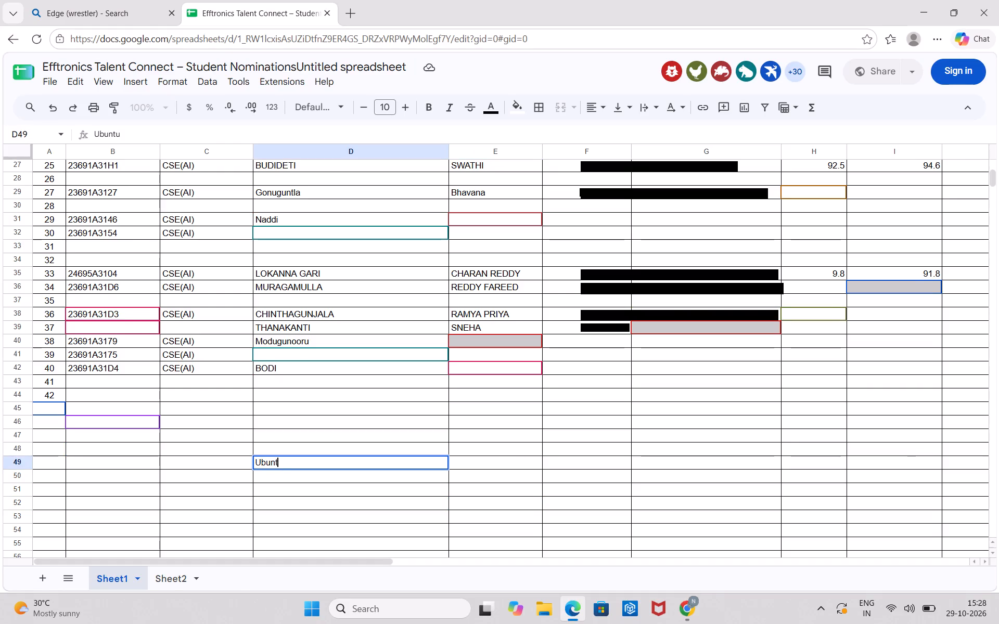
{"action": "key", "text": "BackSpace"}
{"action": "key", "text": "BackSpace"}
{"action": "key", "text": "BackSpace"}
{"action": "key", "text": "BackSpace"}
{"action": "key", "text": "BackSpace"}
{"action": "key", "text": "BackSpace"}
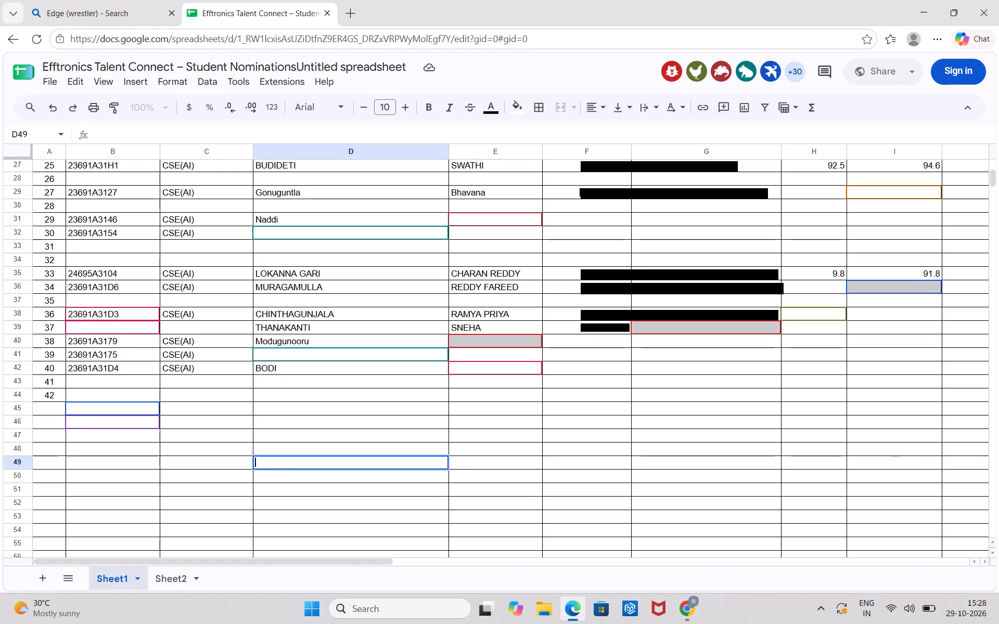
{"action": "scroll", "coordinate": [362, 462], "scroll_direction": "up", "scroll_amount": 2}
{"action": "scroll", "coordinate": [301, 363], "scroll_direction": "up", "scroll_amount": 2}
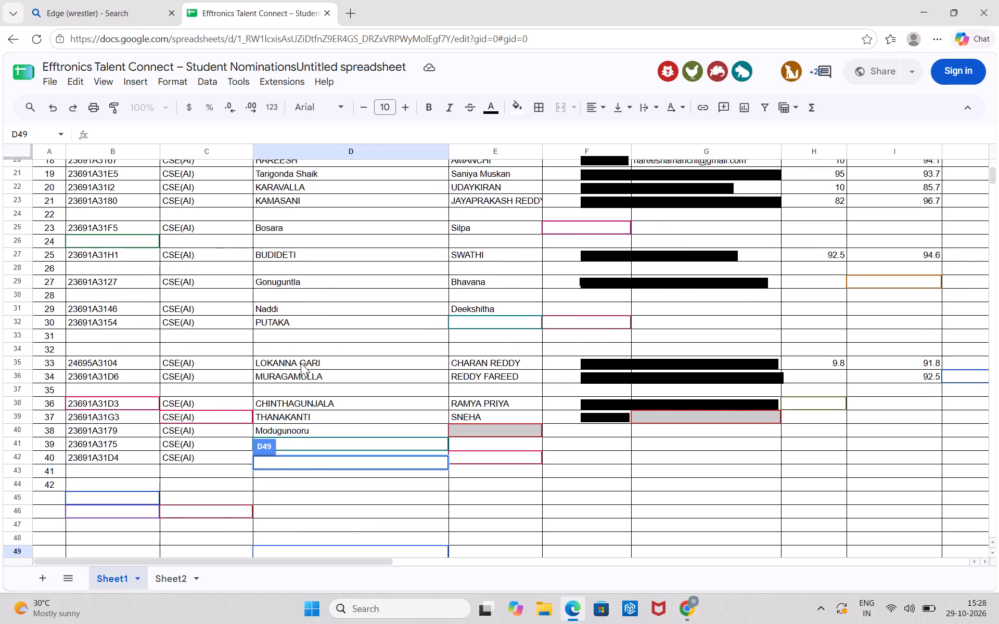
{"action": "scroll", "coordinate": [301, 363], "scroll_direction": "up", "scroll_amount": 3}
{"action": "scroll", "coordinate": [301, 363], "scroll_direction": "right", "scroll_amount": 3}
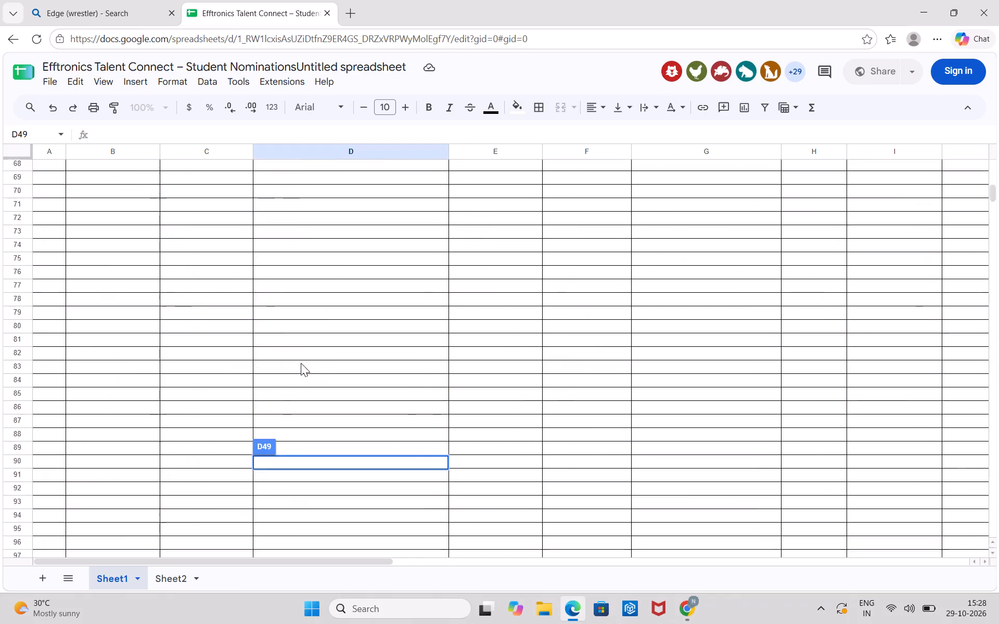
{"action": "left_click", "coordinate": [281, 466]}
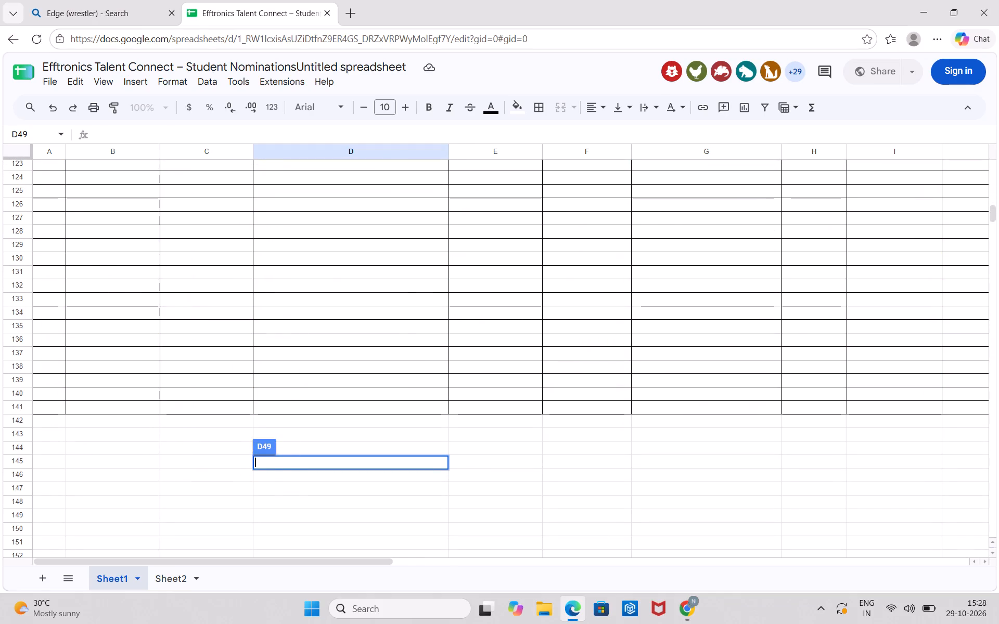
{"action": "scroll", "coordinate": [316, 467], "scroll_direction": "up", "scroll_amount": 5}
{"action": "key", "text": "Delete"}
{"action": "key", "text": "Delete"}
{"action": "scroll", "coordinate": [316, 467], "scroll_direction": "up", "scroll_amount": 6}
Enter "z" in cell D49, stay on the page instead of leaving it, and save the spreadsheet.
{"action": "key", "text": "z"}
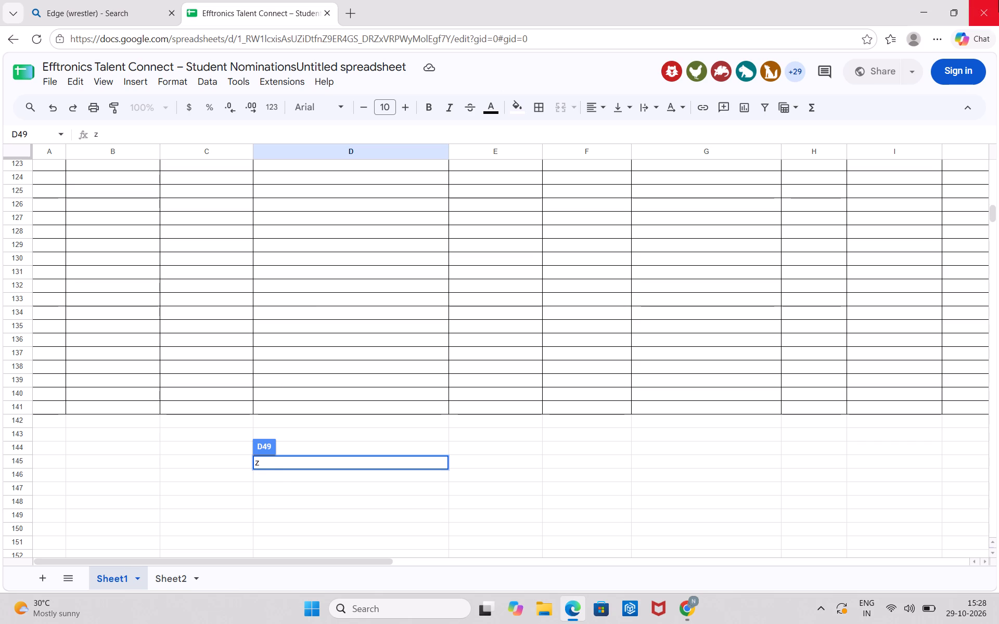
{"action": "left_click", "coordinate": [998, 0]}
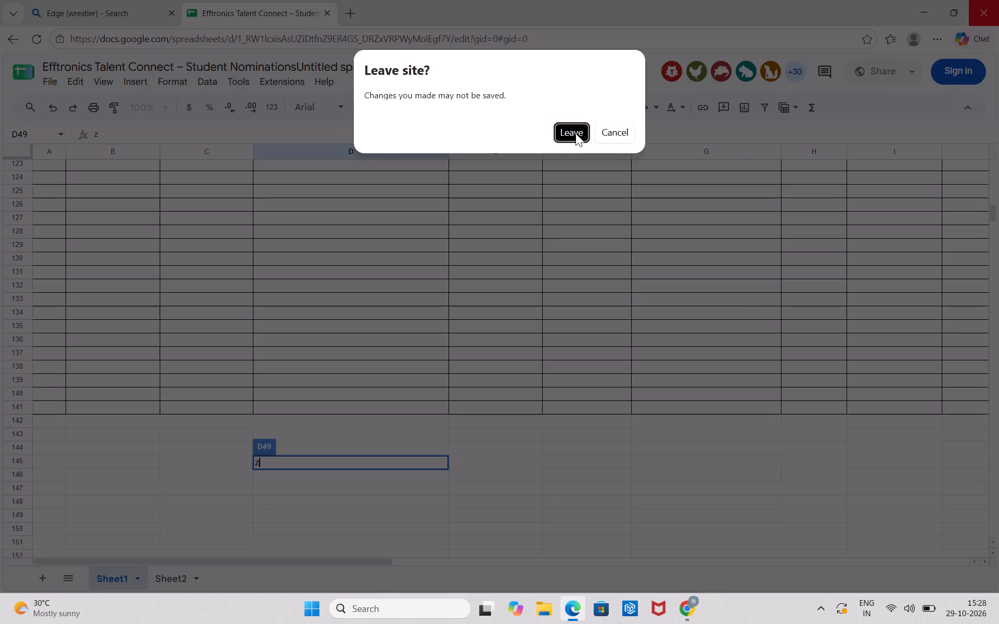
{"action": "left_click", "coordinate": [600, 130]}
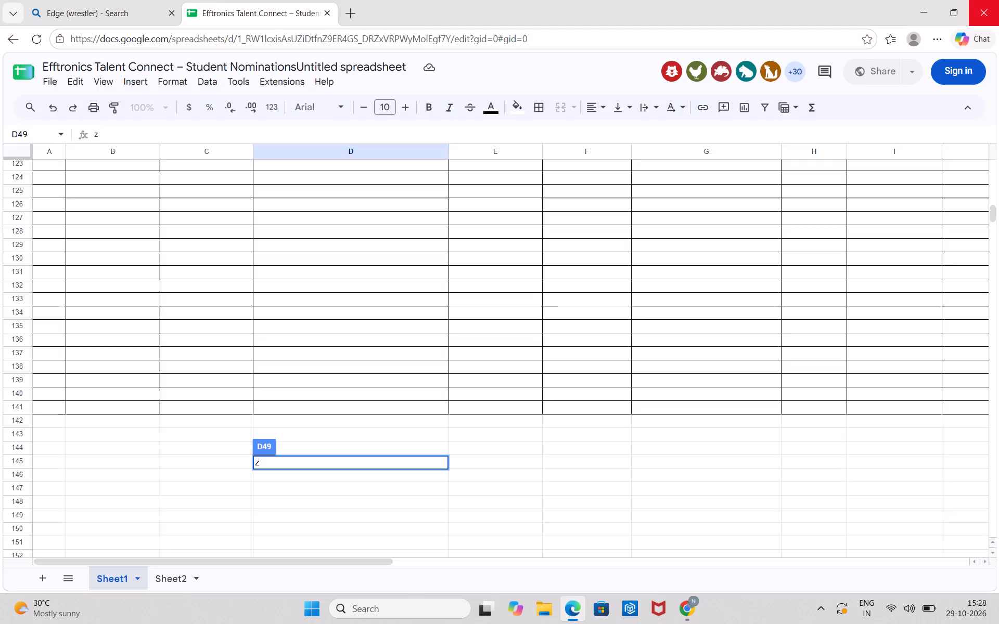
{"action": "key", "text": "ctrl+s"}
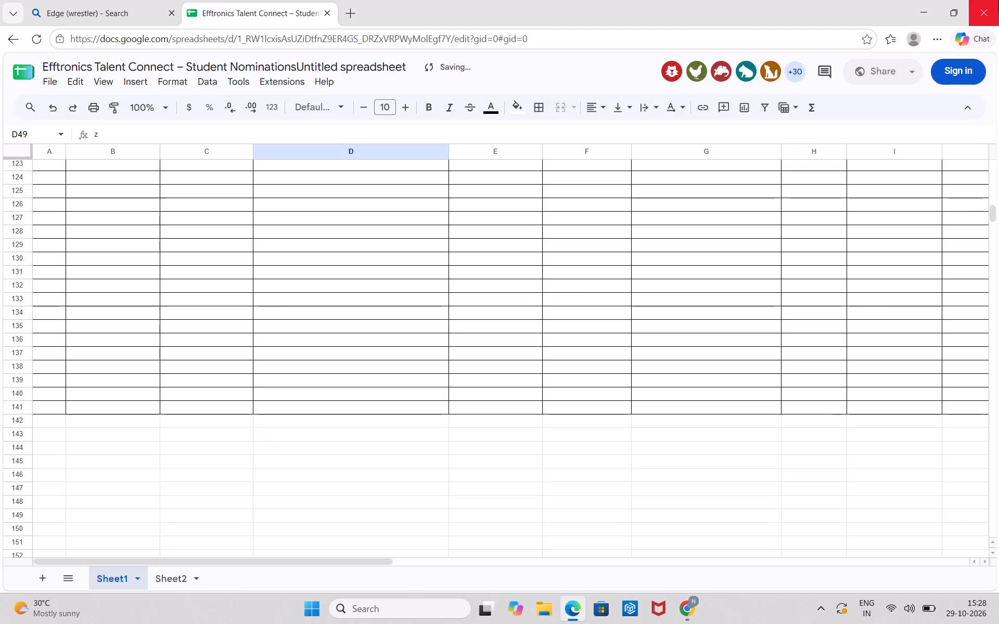
Review the Sl.No 21 row and its neighbours across the name, score, college and terms-acceptance columns against the column headings.
{"action": "scroll", "coordinate": [285, 363], "scroll_direction": "up", "scroll_amount": 4}
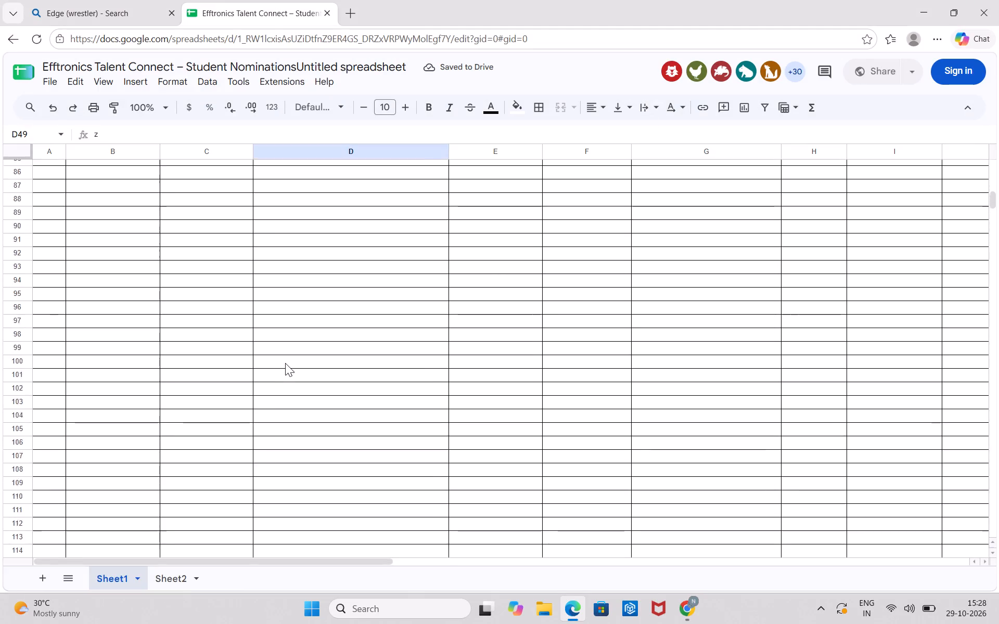
{"action": "scroll", "coordinate": [285, 363], "scroll_direction": "up", "scroll_amount": 9}
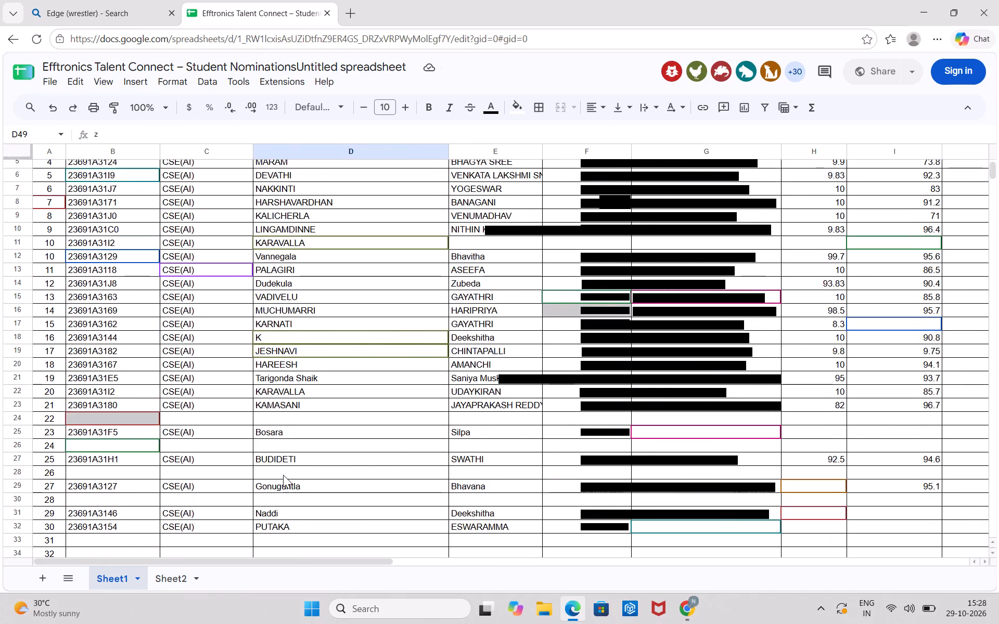
{"action": "left_click", "coordinate": [482, 401]}
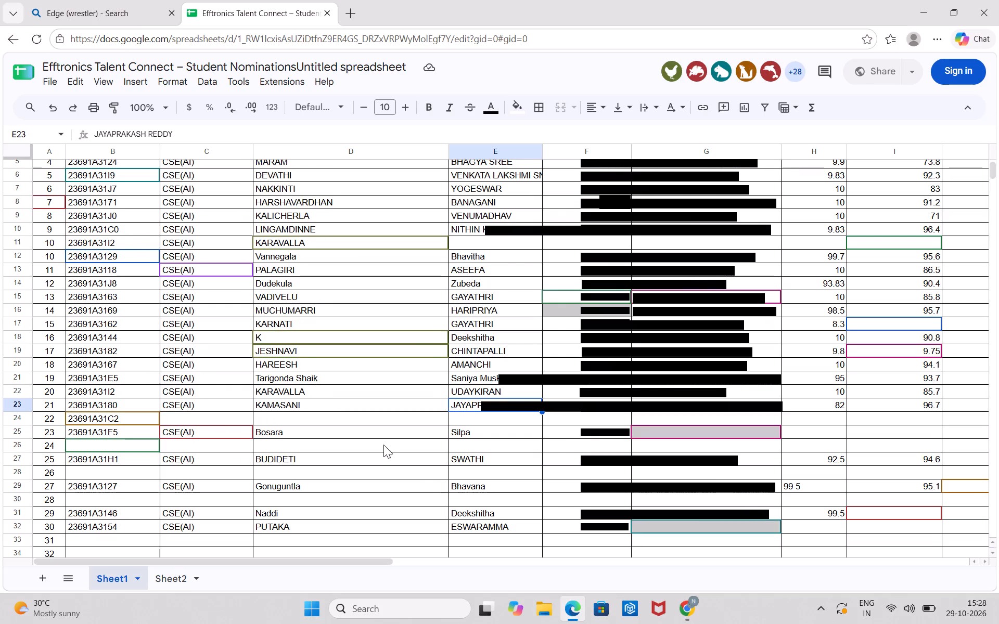
{"action": "scroll", "coordinate": [585, 428], "scroll_direction": "left", "scroll_amount": 4}
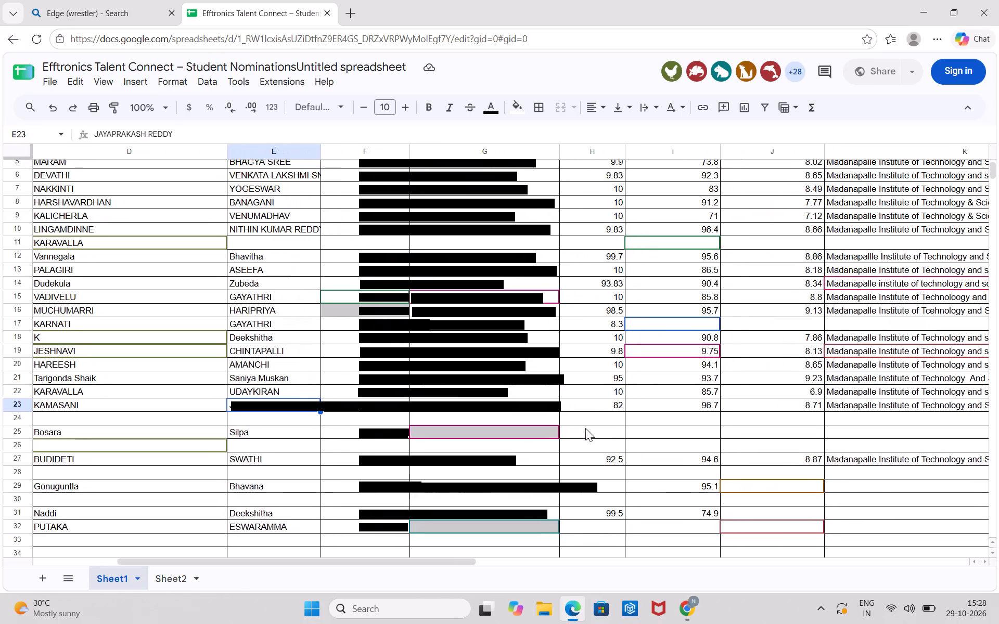
{"action": "scroll", "coordinate": [585, 428], "scroll_direction": "left", "scroll_amount": 3}
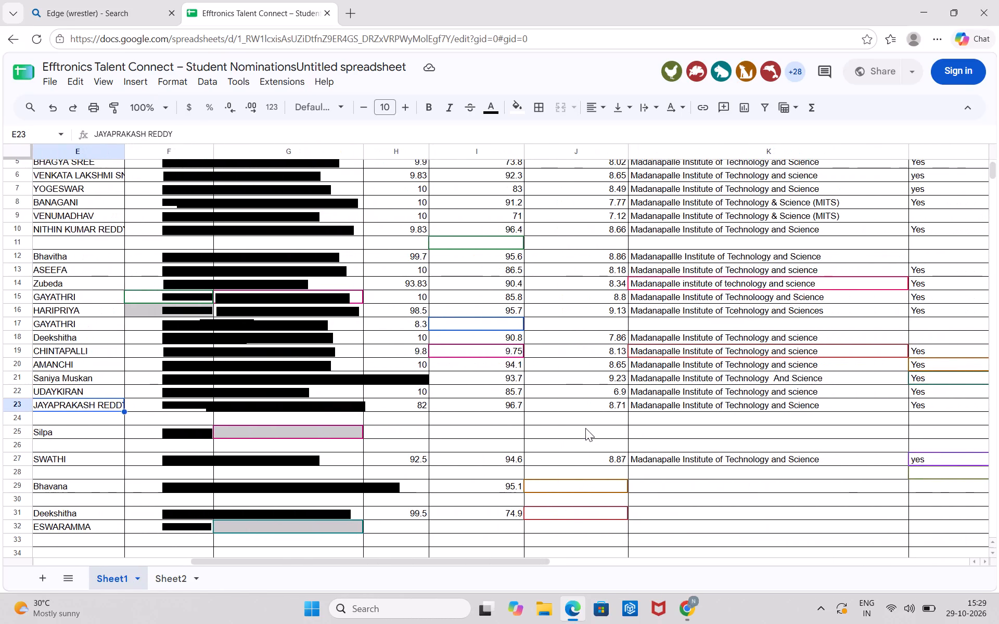
{"action": "scroll", "coordinate": [585, 428], "scroll_direction": "right", "scroll_amount": 1}
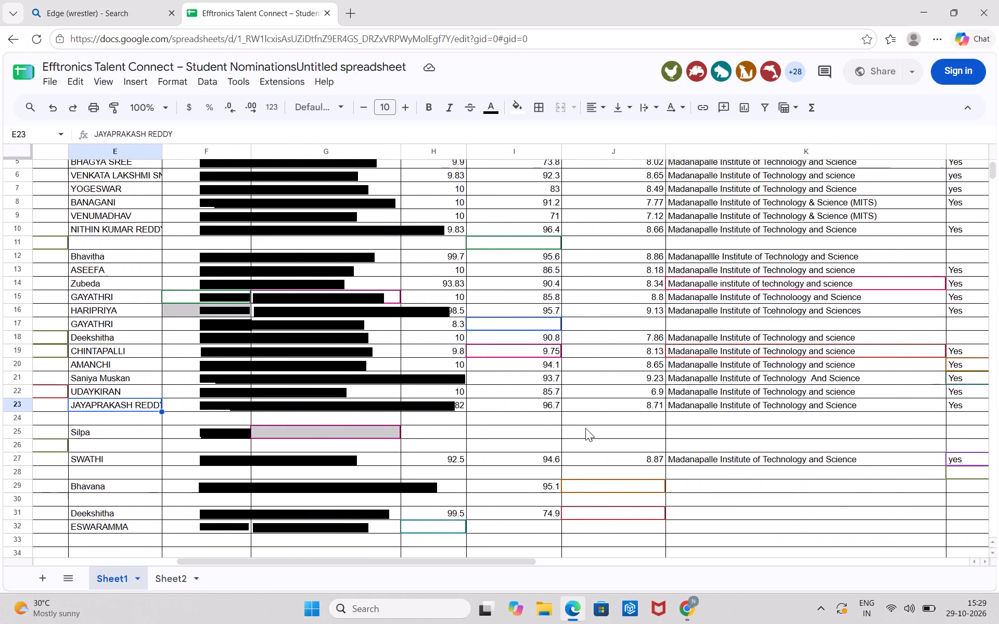
{"action": "scroll", "coordinate": [585, 428], "scroll_direction": "right", "scroll_amount": 1}
{"action": "scroll", "coordinate": [585, 428], "scroll_direction": "up", "scroll_amount": 1}
{"action": "scroll", "coordinate": [585, 428], "scroll_direction": "right", "scroll_amount": 1}
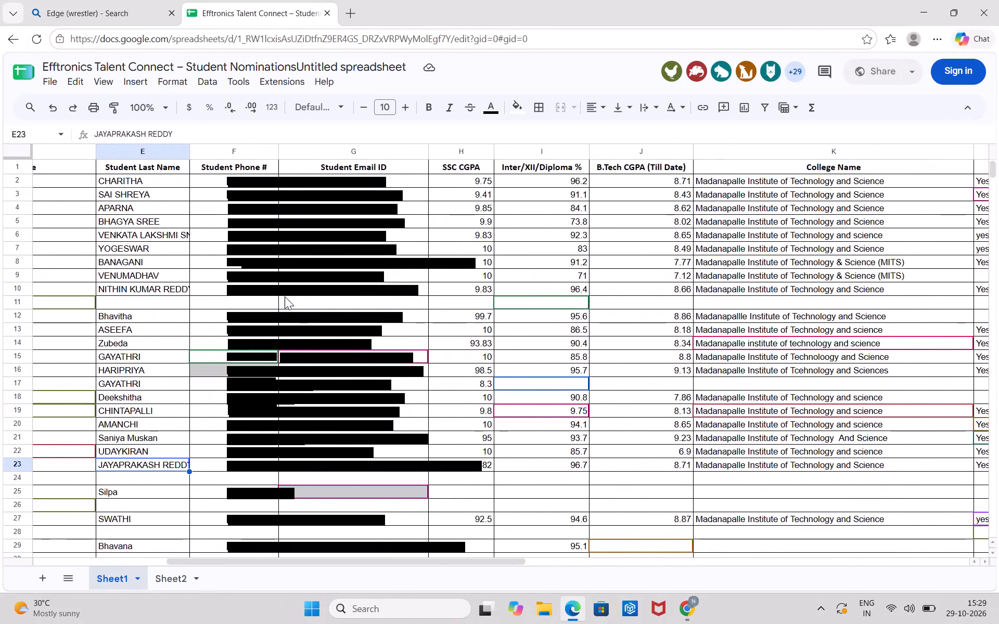
{"action": "left_click", "coordinate": [178, 282]}
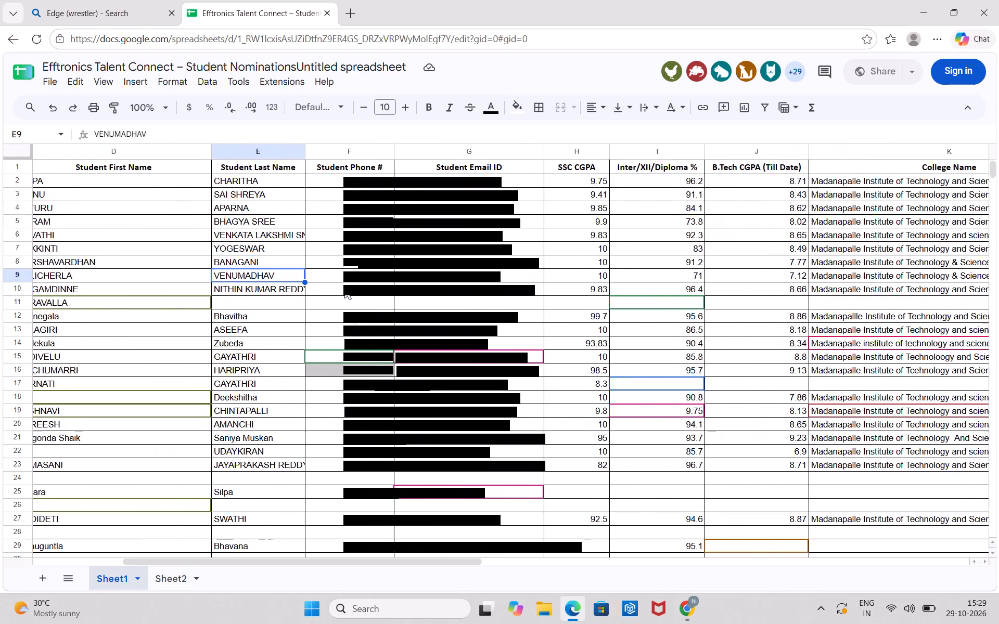
{"action": "scroll", "coordinate": [344, 286], "scroll_direction": "left", "scroll_amount": 1}
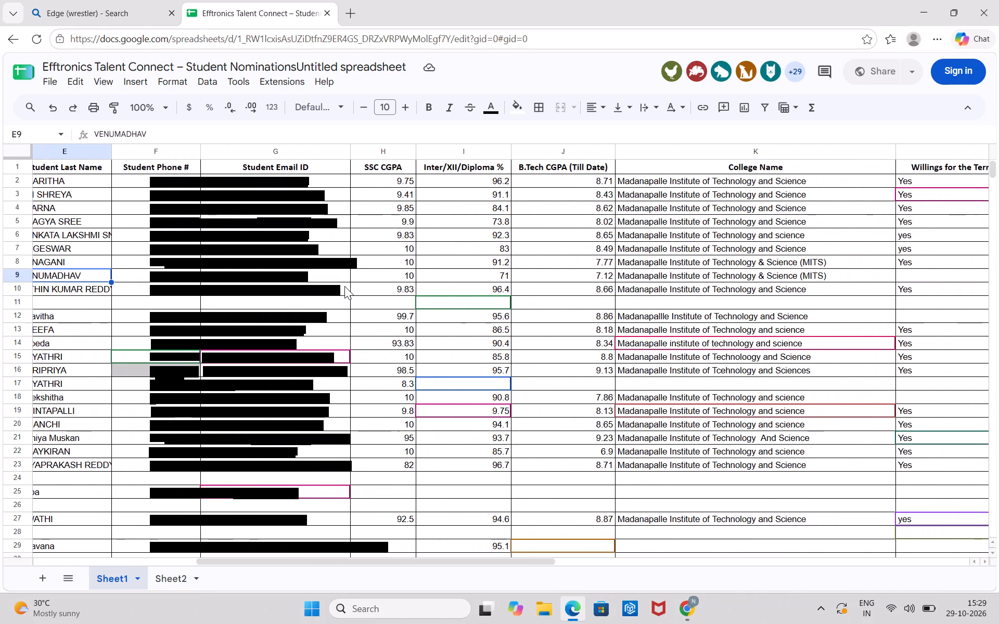
{"action": "scroll", "coordinate": [344, 286], "scroll_direction": "left", "scroll_amount": 1}
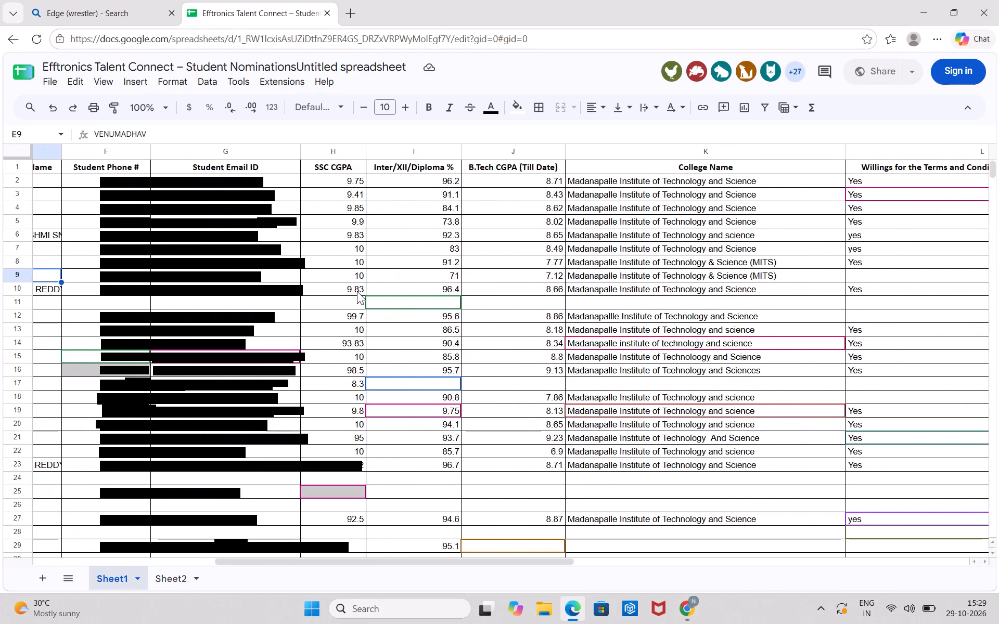
Compare the SSC CGPA of the Sl.No 9 and Sl.No 21 students with the other entries down the column.
{"action": "left_click", "coordinate": [352, 288]}
{"action": "scroll", "coordinate": [353, 377], "scroll_direction": "down", "scroll_amount": 1}
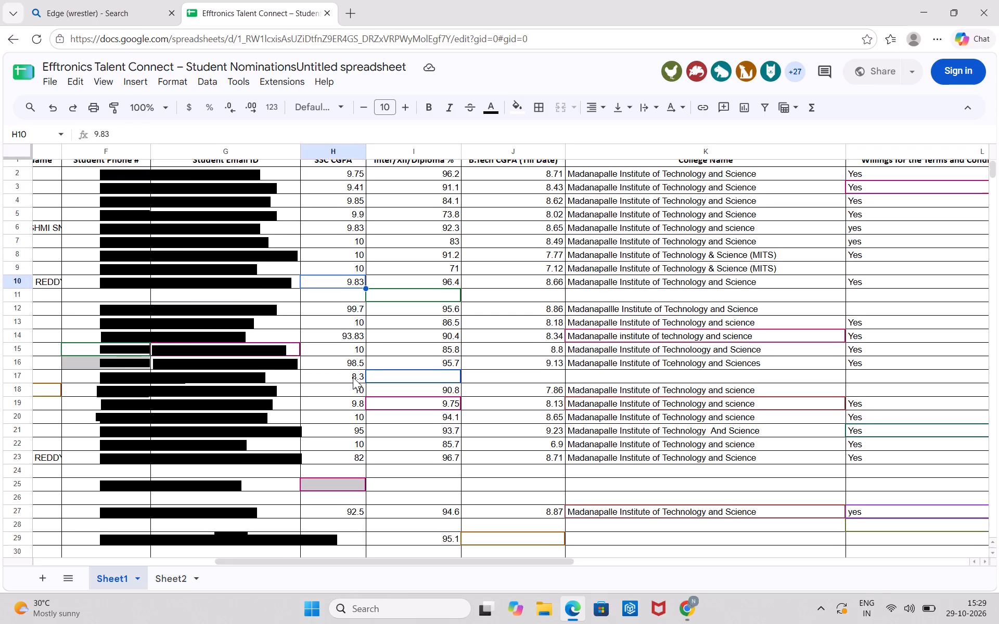
{"action": "scroll", "coordinate": [353, 377], "scroll_direction": "down", "scroll_amount": 3}
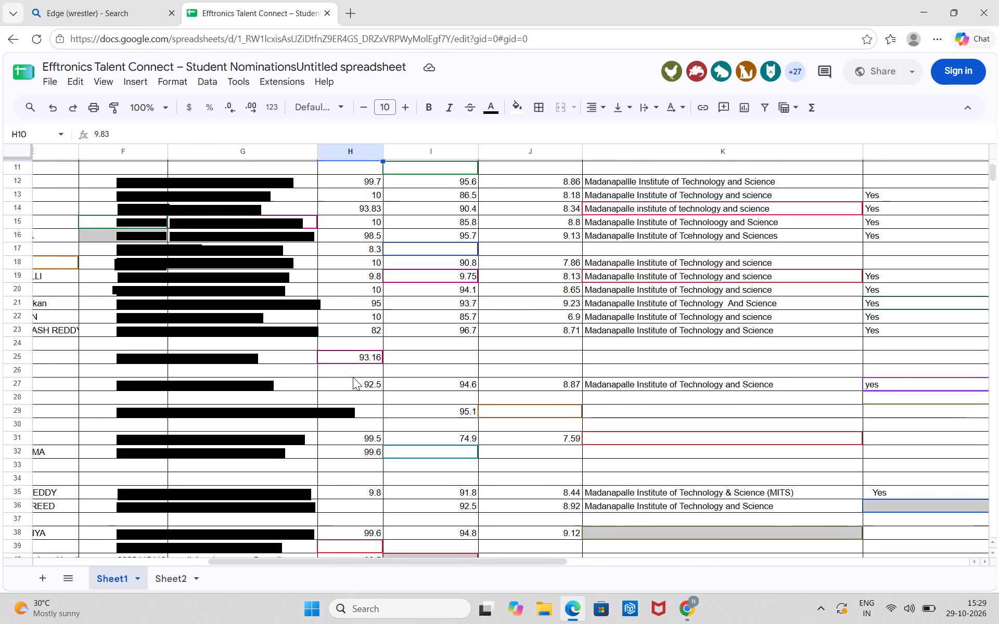
{"action": "scroll", "coordinate": [353, 377], "scroll_direction": "down", "scroll_amount": 2}
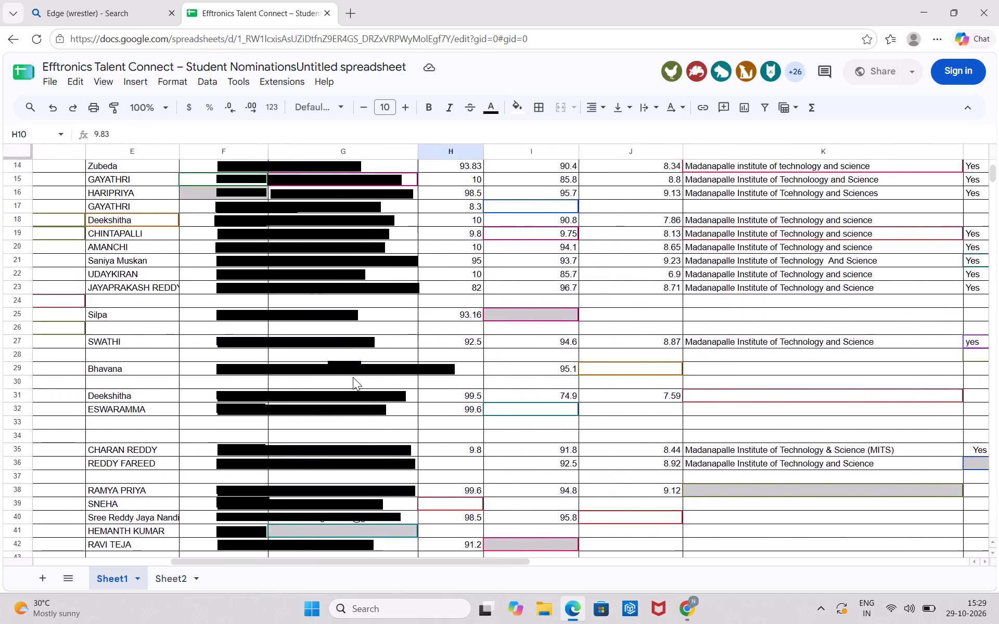
{"action": "scroll", "coordinate": [353, 377], "scroll_direction": "down", "scroll_amount": 1}
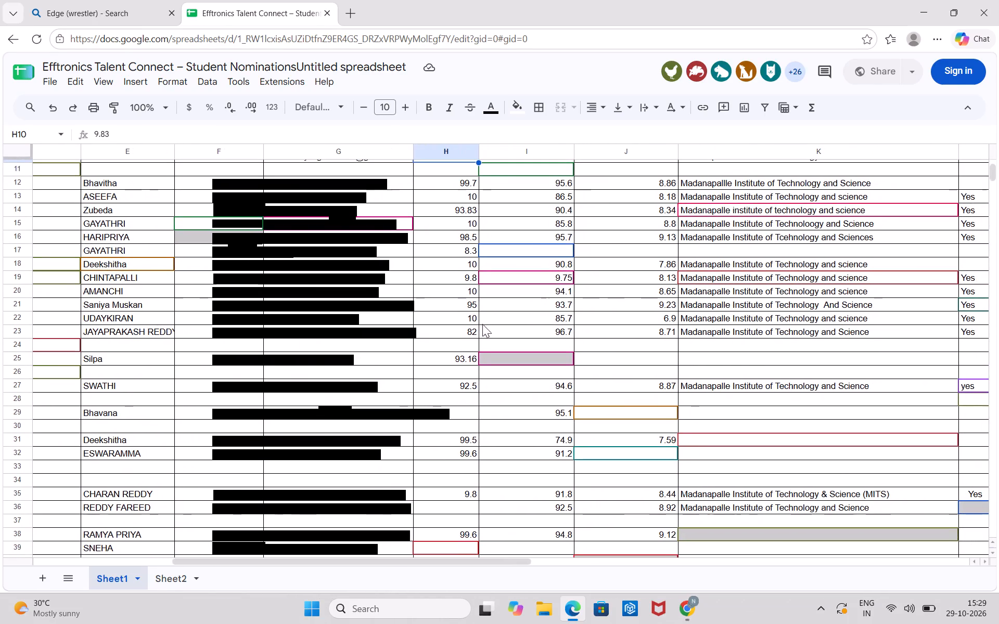
{"action": "left_click", "coordinate": [471, 328]}
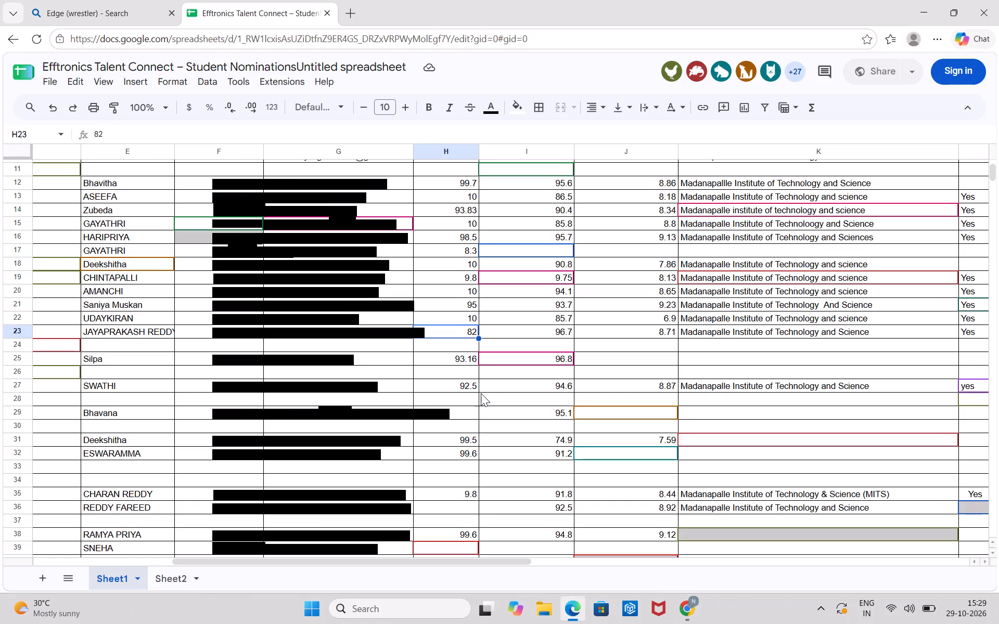
Replace the SSC CGPA value in cell H23 with 8.2.
{"action": "key", "text": "Left"}
{"action": "key", "text": "Right"}
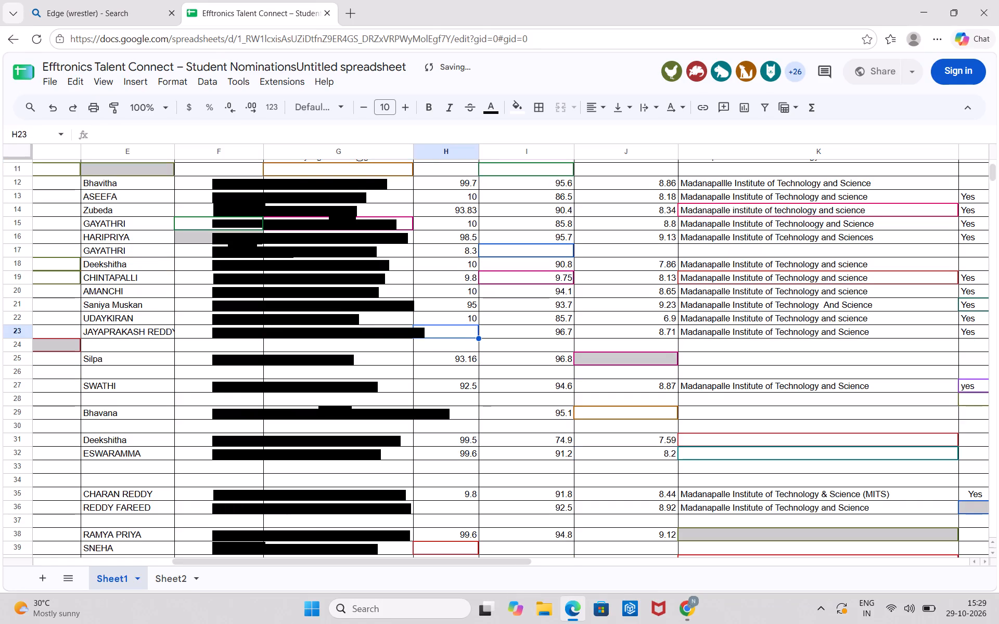
{"action": "key", "text": "8"}
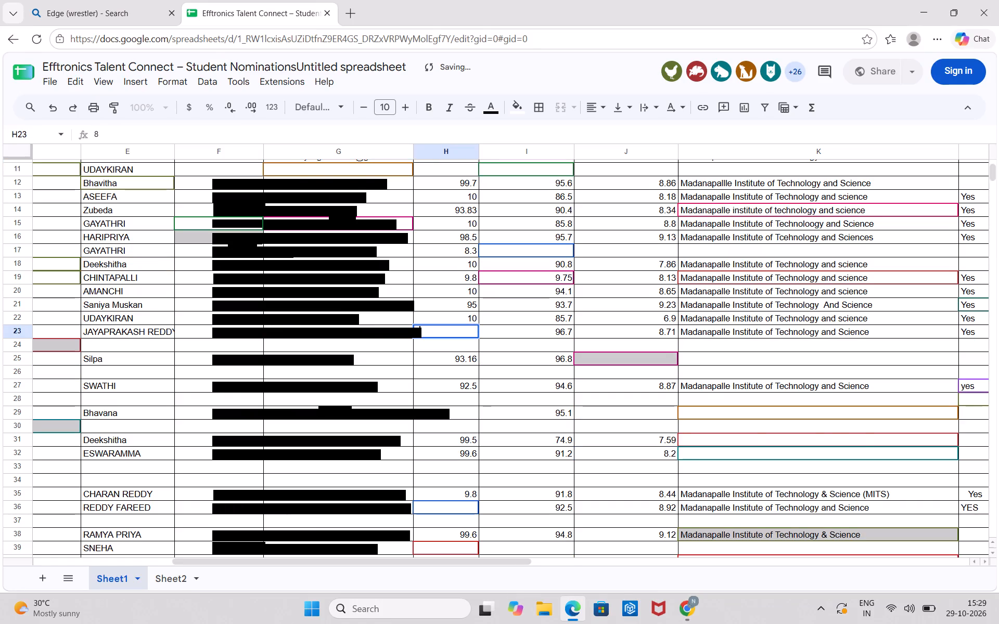
{"action": "key", "text": "period"}
{"action": "key", "text": "2"}
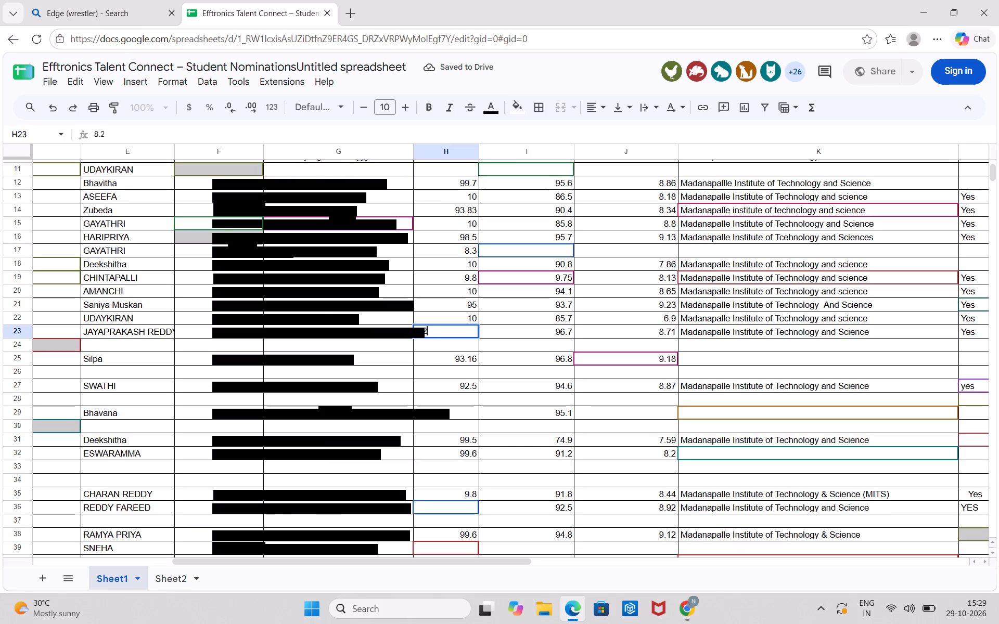
{"action": "key", "text": "Tab"}
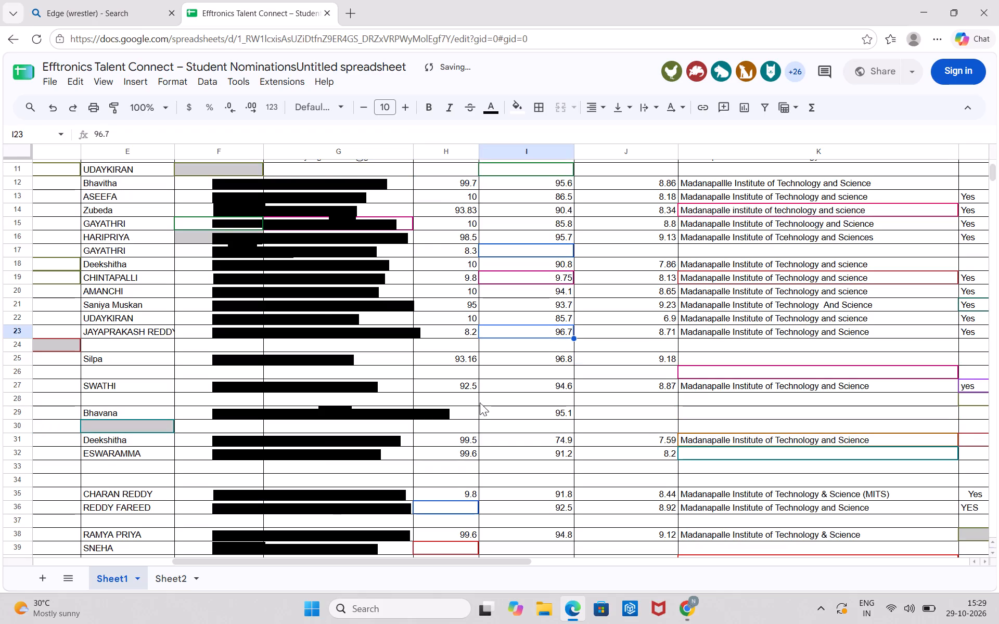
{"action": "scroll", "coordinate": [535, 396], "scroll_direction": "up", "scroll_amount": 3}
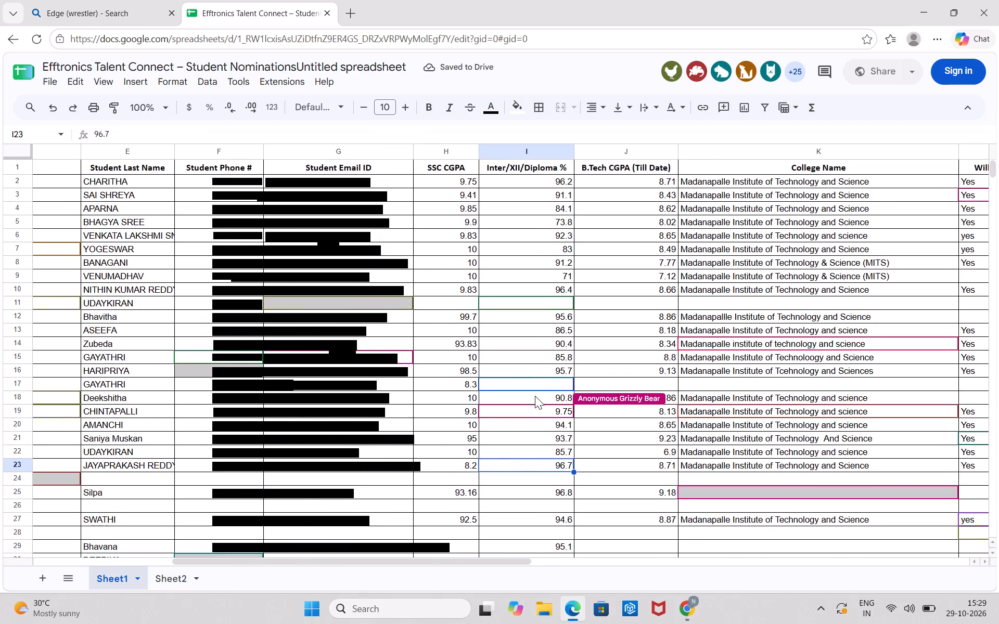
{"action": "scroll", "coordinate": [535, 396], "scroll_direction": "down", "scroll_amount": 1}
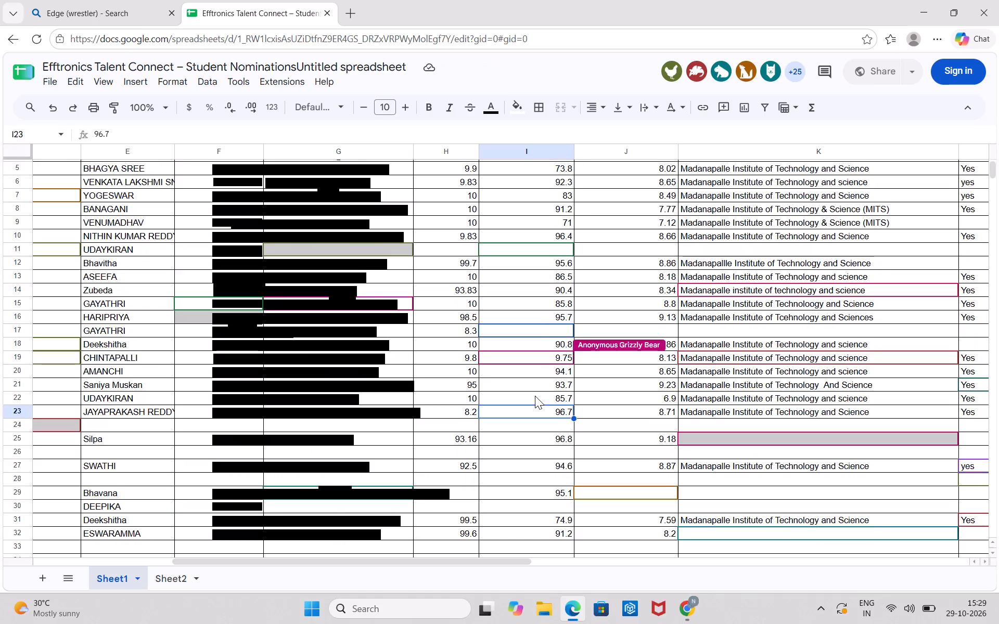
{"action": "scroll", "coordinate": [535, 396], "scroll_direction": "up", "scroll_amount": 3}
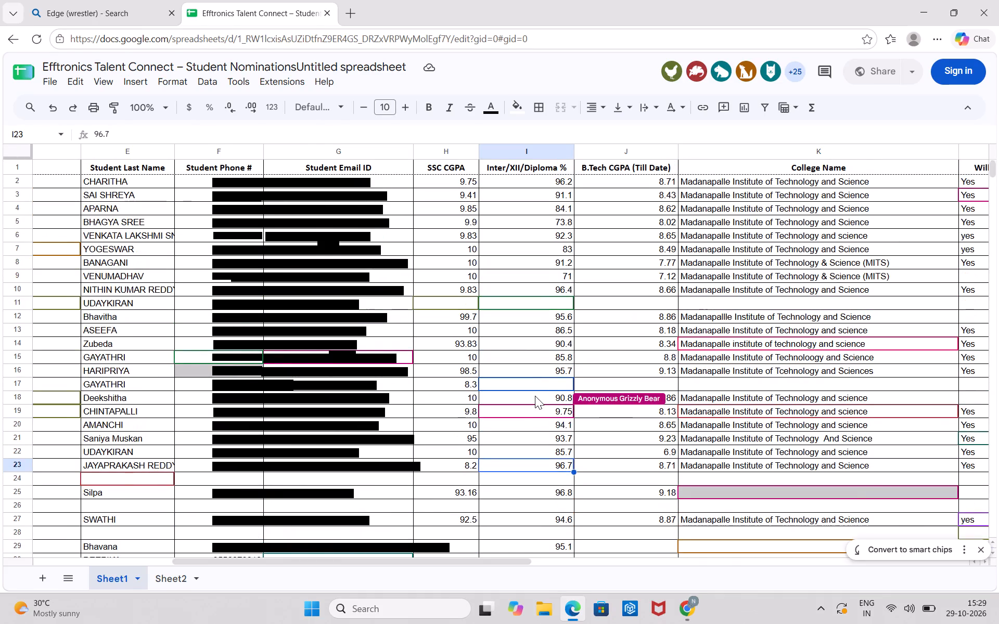
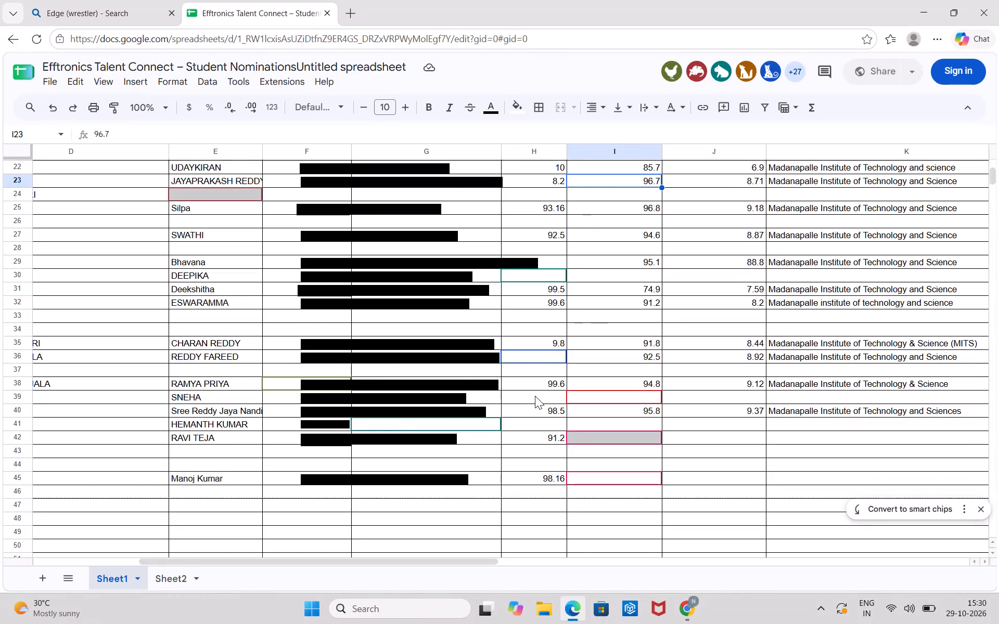
Review the student nomination rows above and below Sl.No 21, comparing their name, contact, SSC CGPA and Inter/Diploma entries.
{"action": "scroll", "coordinate": [535, 396], "scroll_direction": "up", "scroll_amount": 1}
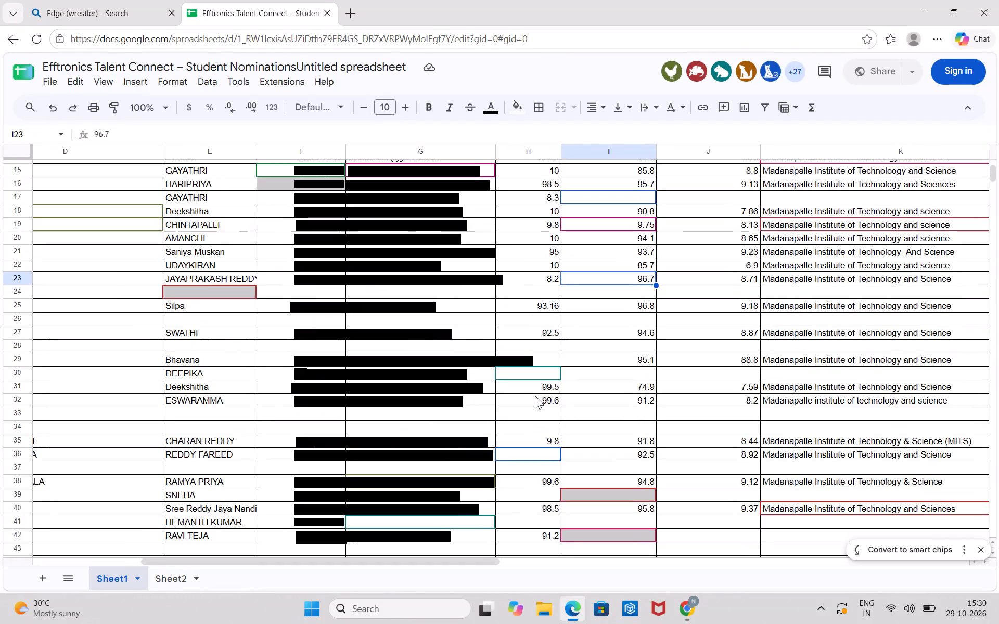
{"action": "scroll", "coordinate": [535, 396], "scroll_direction": "up", "scroll_amount": 1}
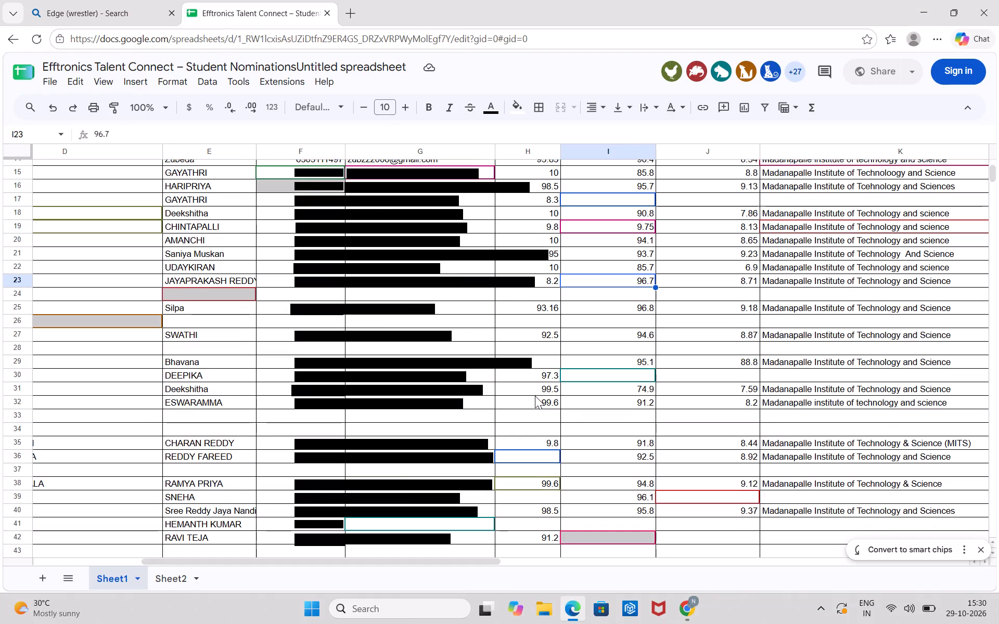
{"action": "scroll", "coordinate": [253, 409], "scroll_direction": "right", "scroll_amount": 9}
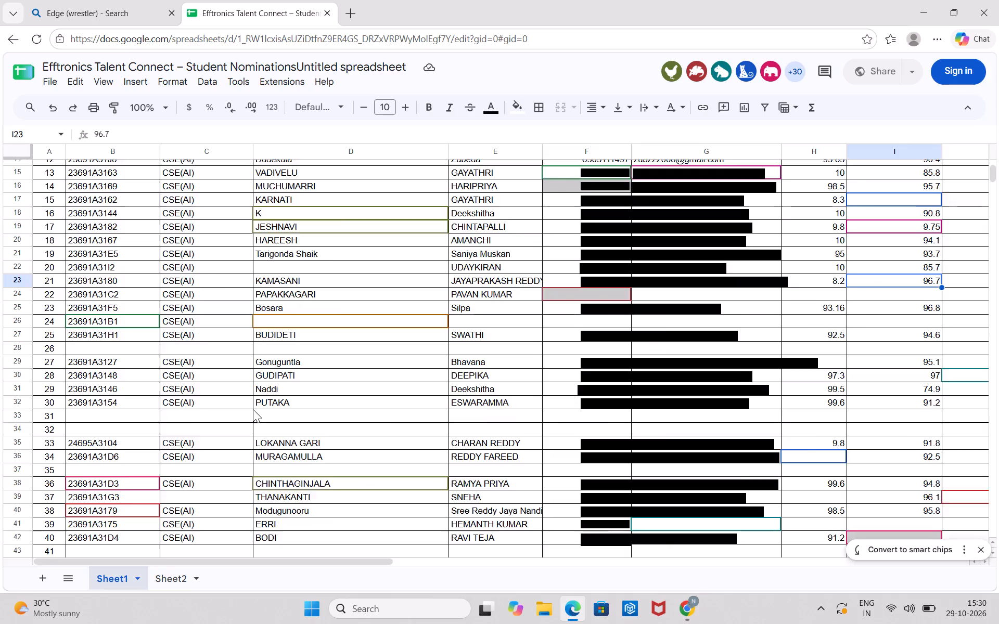
{"action": "scroll", "coordinate": [253, 409], "scroll_direction": "left", "scroll_amount": 7}
{"action": "scroll", "coordinate": [253, 409], "scroll_direction": "right", "scroll_amount": 6}
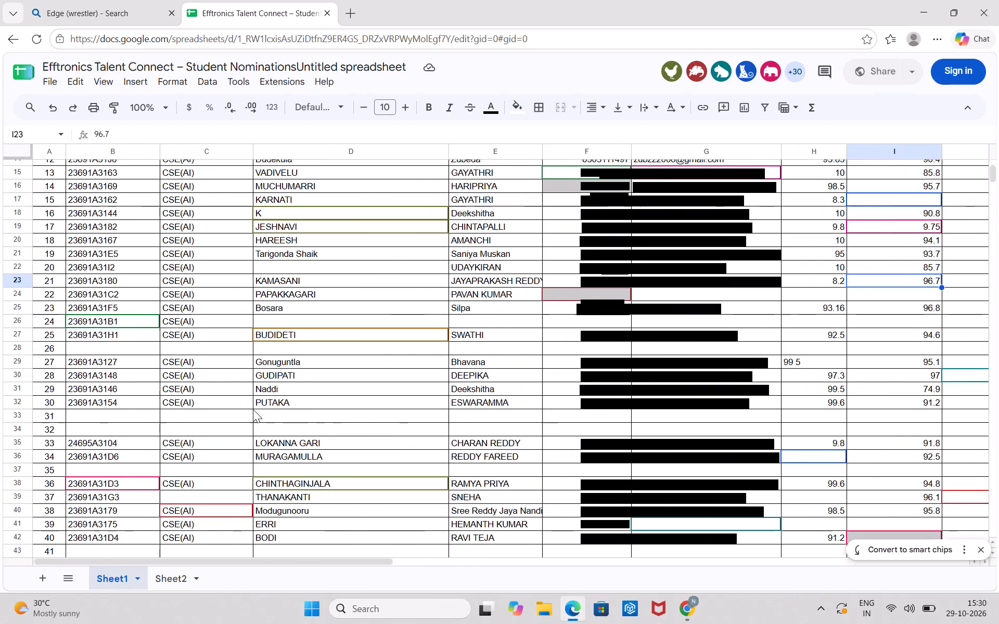
{"action": "scroll", "coordinate": [253, 409], "scroll_direction": "up", "scroll_amount": 1}
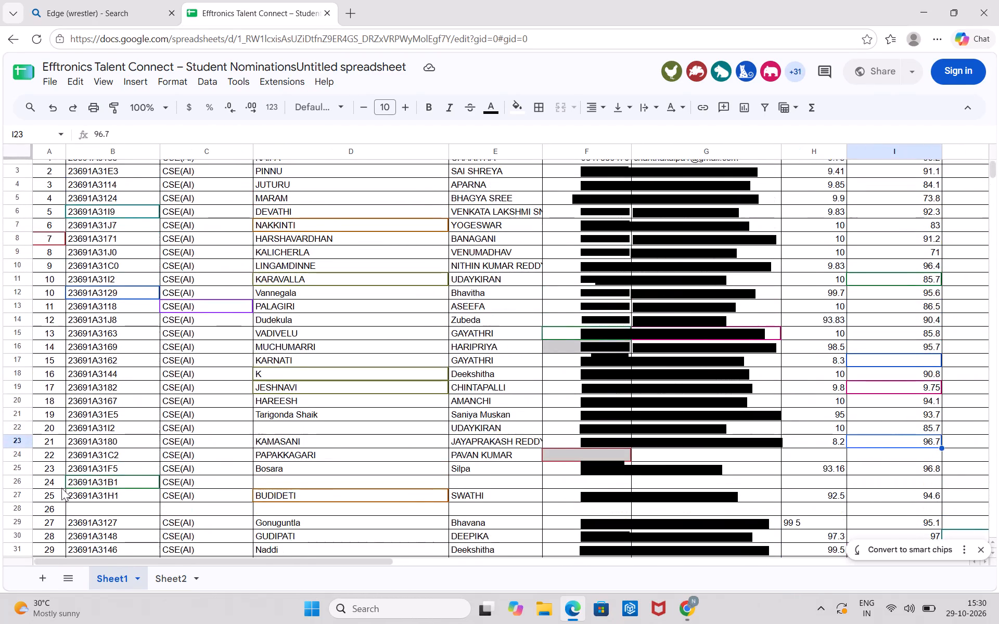
{"action": "left_click", "coordinate": [330, 365]}
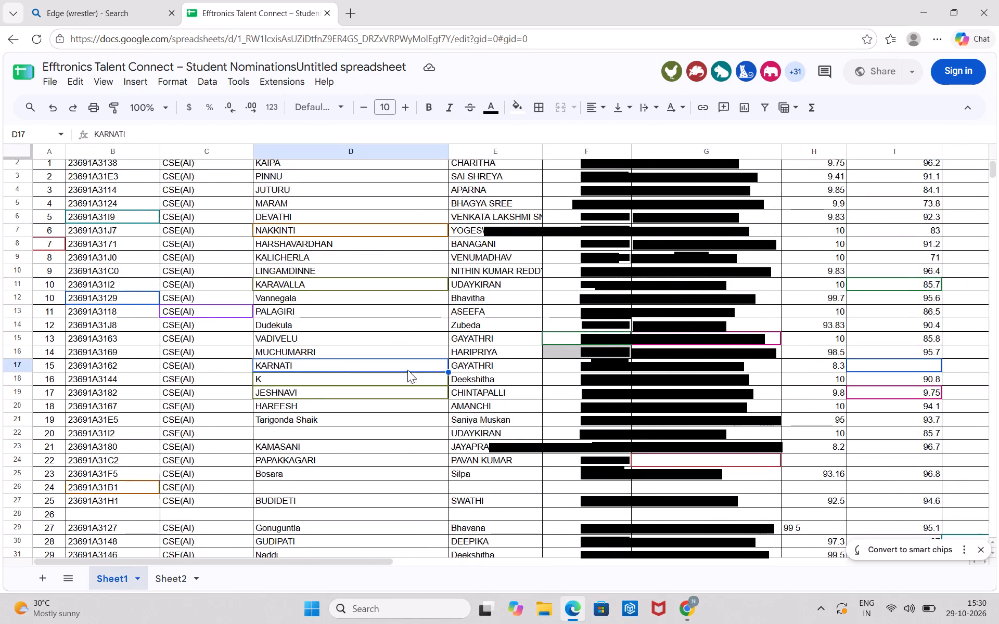
{"action": "left_click", "coordinate": [545, 366]}
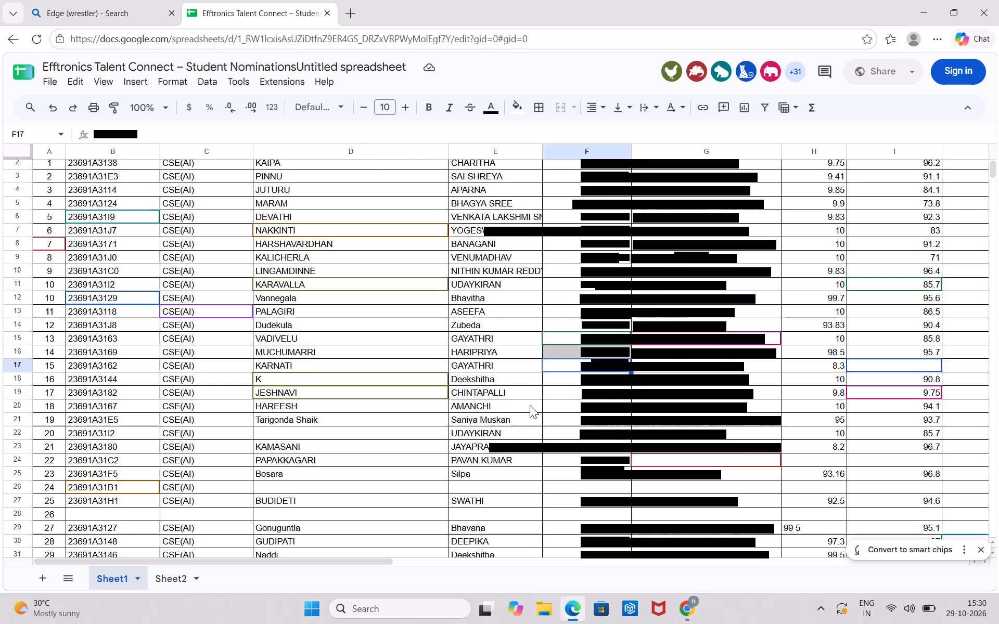
{"action": "left_click", "coordinate": [842, 377]}
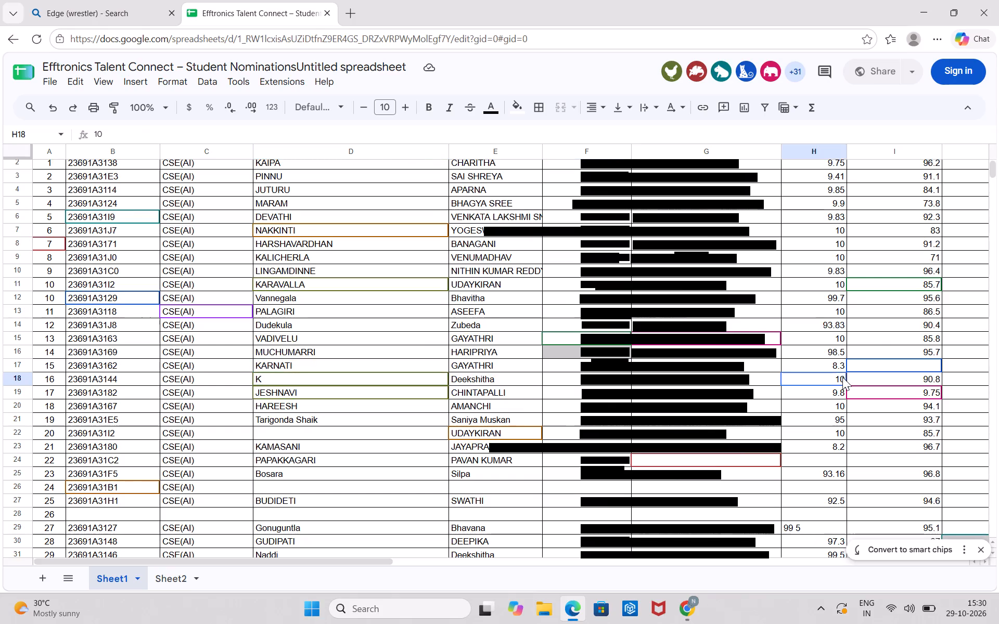
{"action": "left_click", "coordinate": [861, 405]}
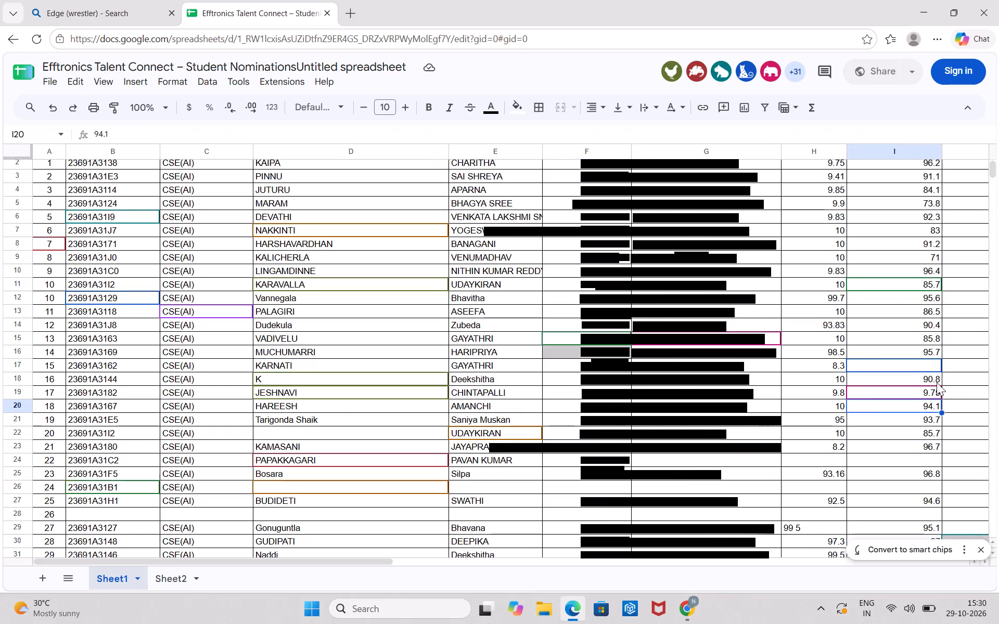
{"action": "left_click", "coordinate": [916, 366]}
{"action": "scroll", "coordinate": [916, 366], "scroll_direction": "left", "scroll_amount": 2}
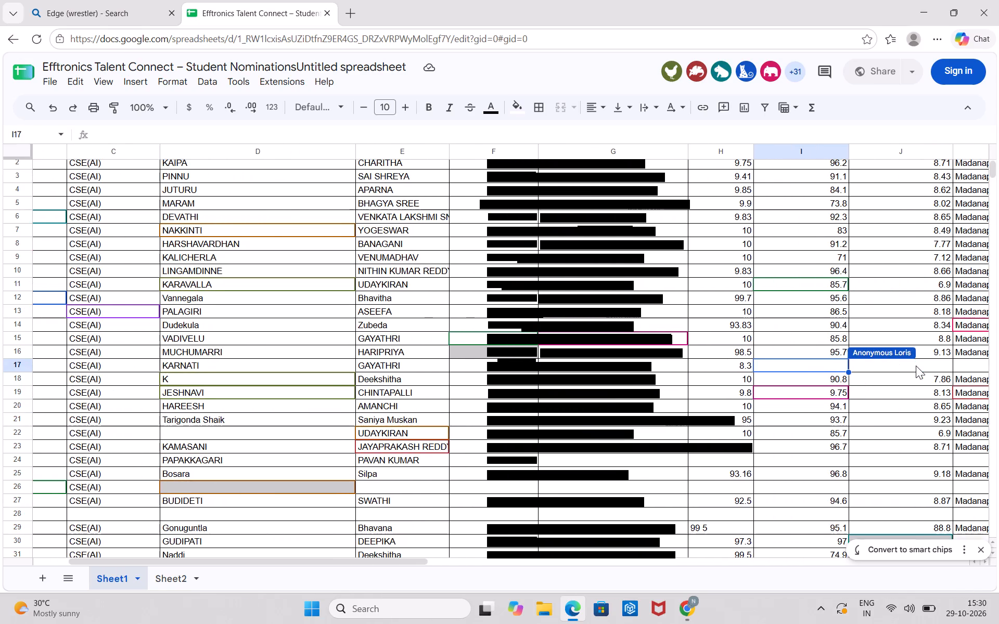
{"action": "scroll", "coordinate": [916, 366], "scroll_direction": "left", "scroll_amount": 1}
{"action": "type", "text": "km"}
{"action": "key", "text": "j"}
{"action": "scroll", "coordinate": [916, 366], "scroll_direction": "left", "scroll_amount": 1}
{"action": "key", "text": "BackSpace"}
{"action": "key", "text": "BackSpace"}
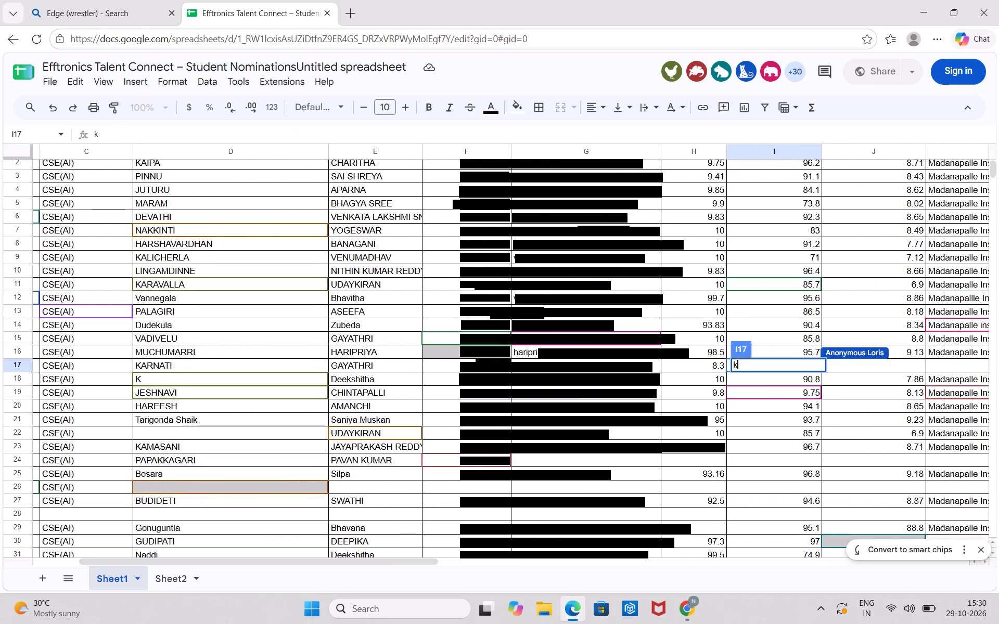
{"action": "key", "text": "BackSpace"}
Close the Edge window, choosing to leave the spreadsheet site, and close the Chrome window with the same sheet.
{"action": "left_click", "coordinate": [998, 0]}
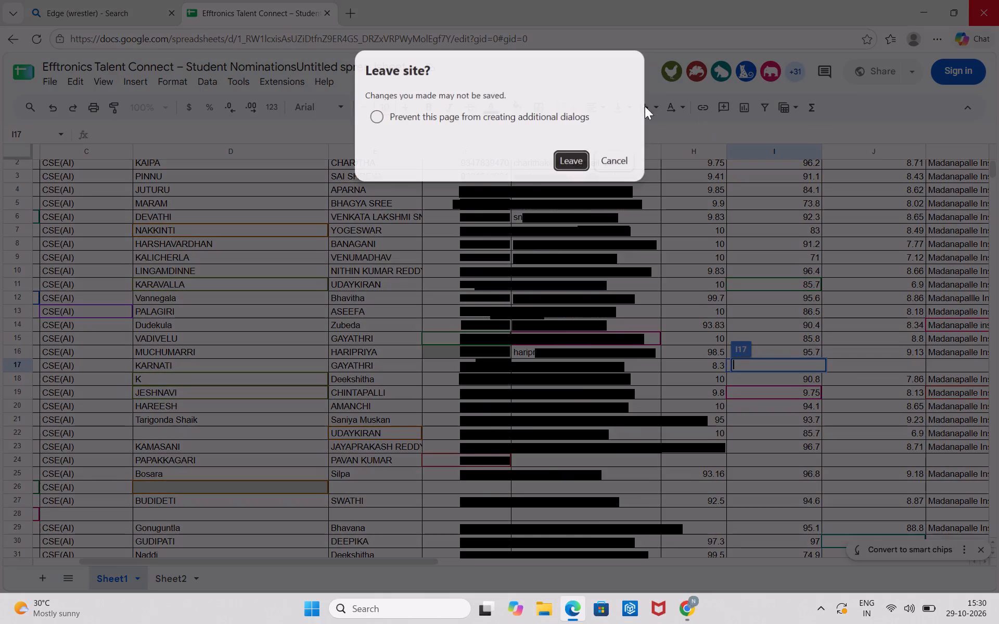
{"action": "left_click", "coordinate": [578, 163]}
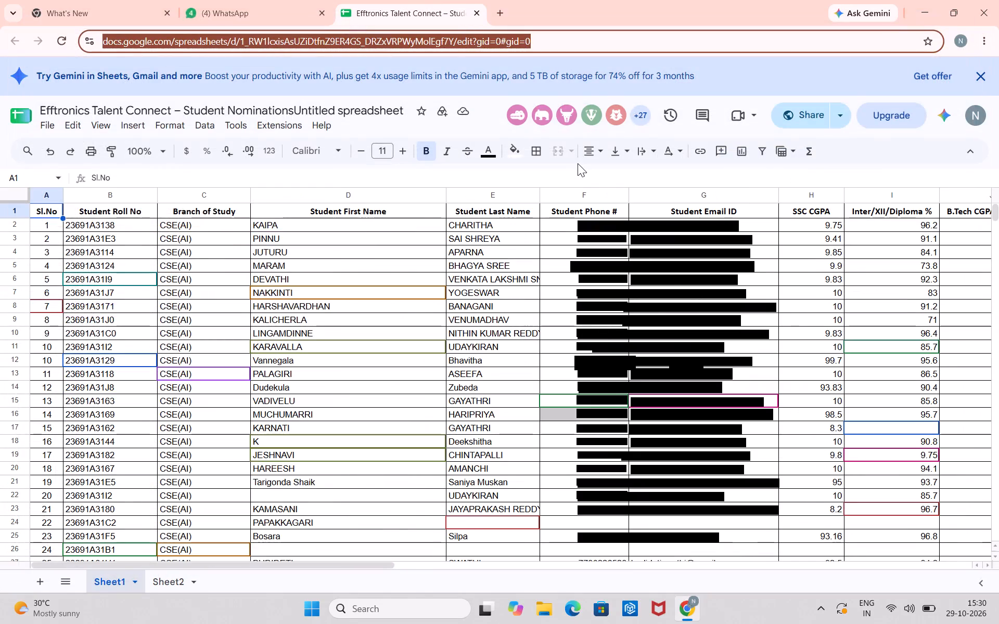
{"action": "triple_click", "coordinate": [998, 0]}
{"action": "left_click", "coordinate": [998, 0]}
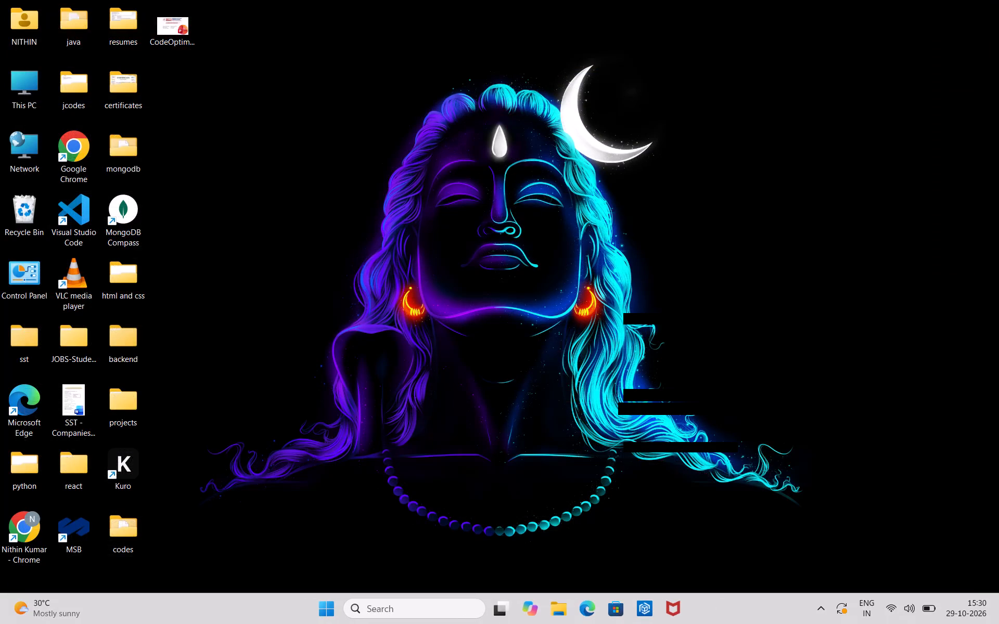
Put the computer to sleep using the Shut Down Windows dialog.
{"action": "key", "text": "alt+F4"}
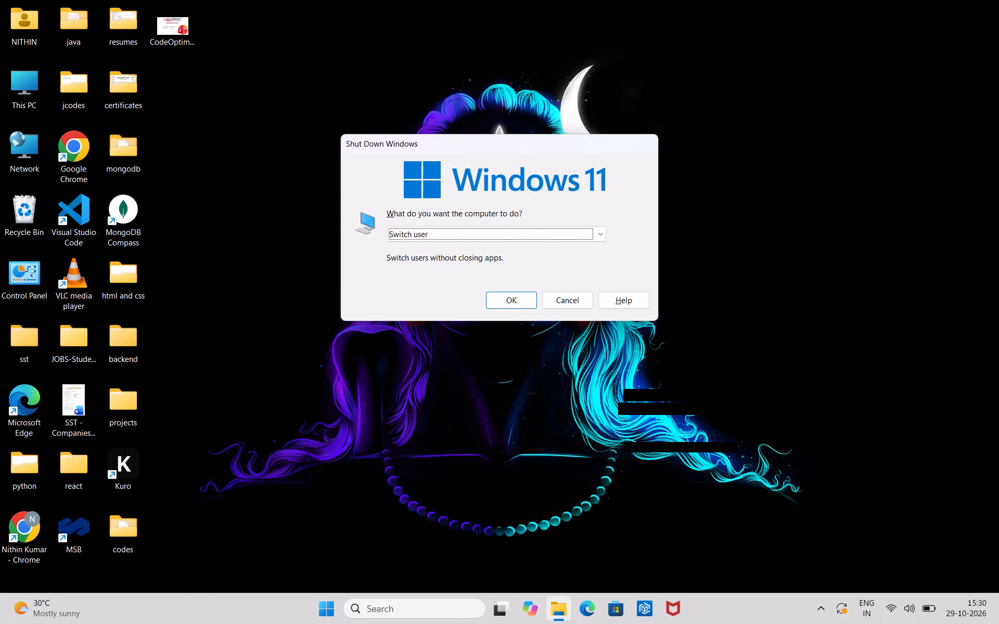
{"action": "key", "text": "Up"}
{"action": "key", "text": "Down"}
{"action": "key", "text": "Down"}
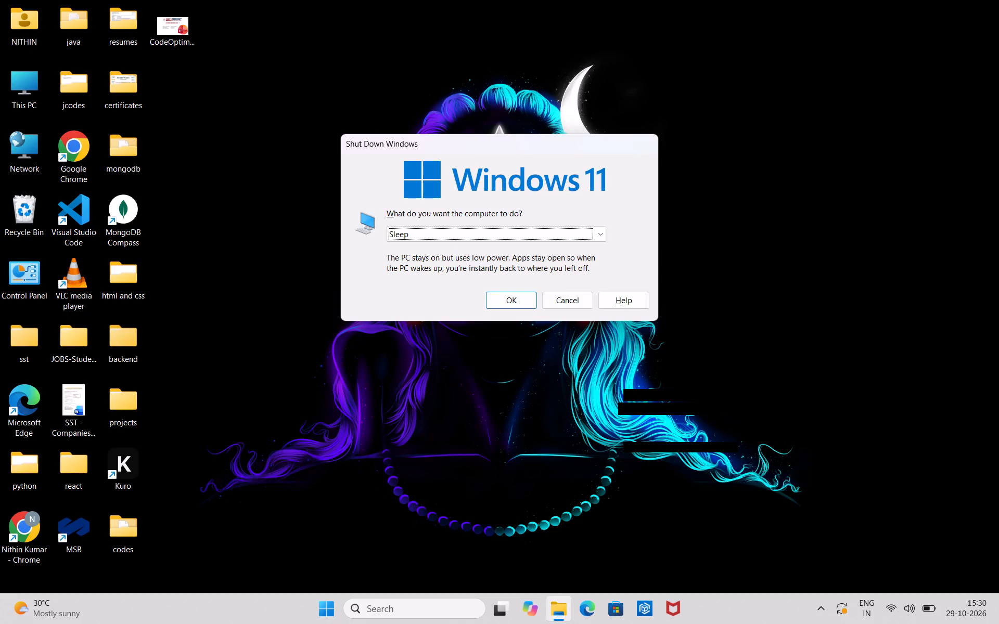
{"action": "key", "text": "Return"}
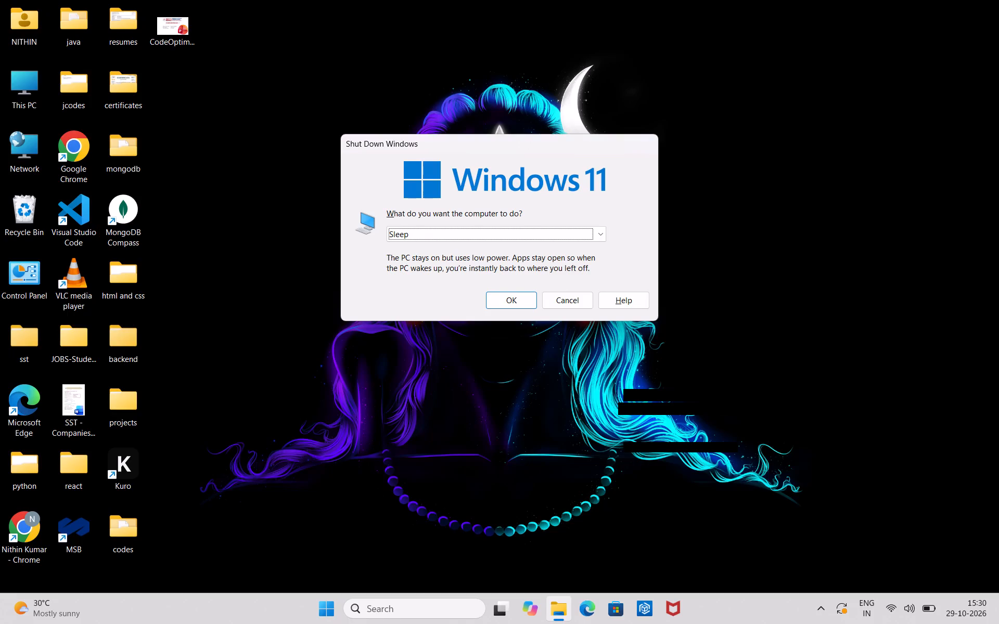